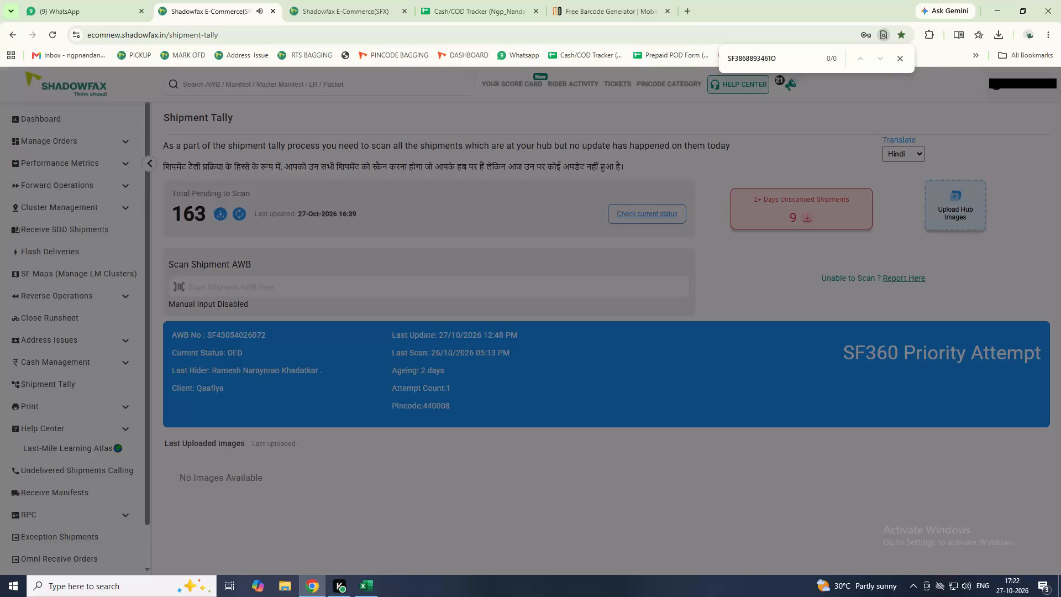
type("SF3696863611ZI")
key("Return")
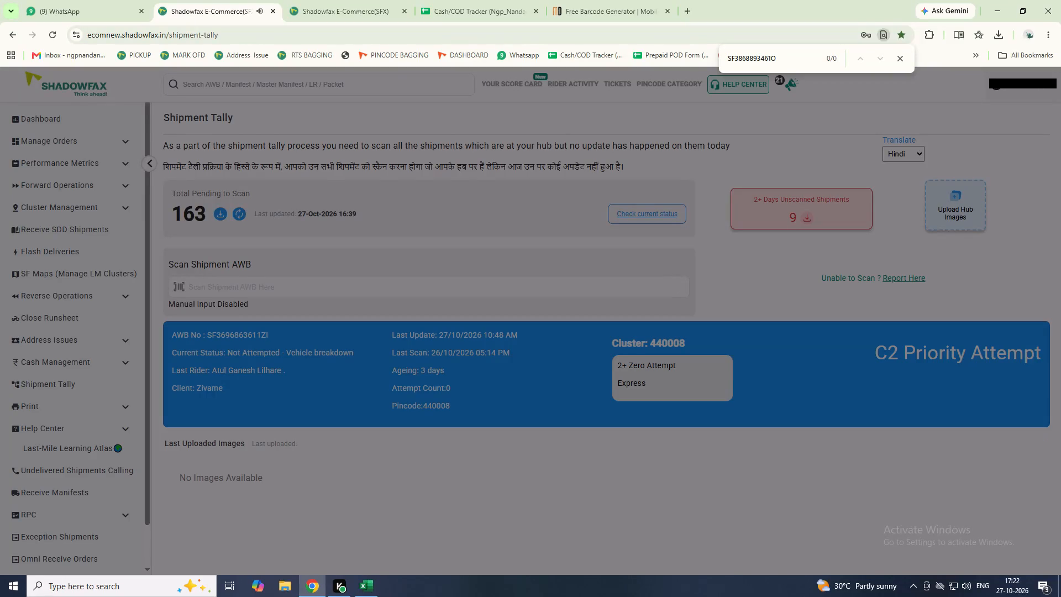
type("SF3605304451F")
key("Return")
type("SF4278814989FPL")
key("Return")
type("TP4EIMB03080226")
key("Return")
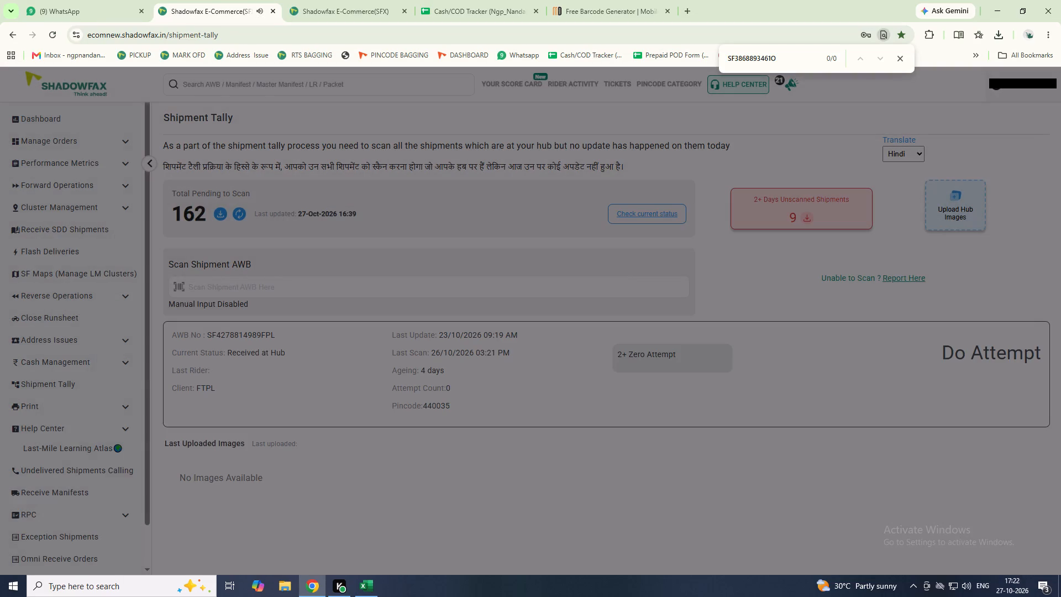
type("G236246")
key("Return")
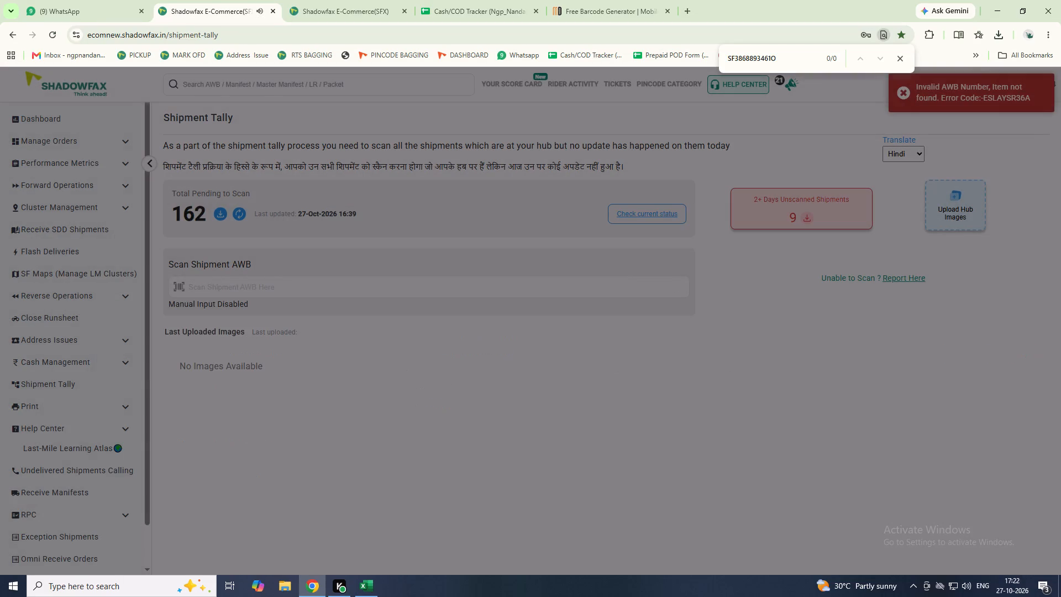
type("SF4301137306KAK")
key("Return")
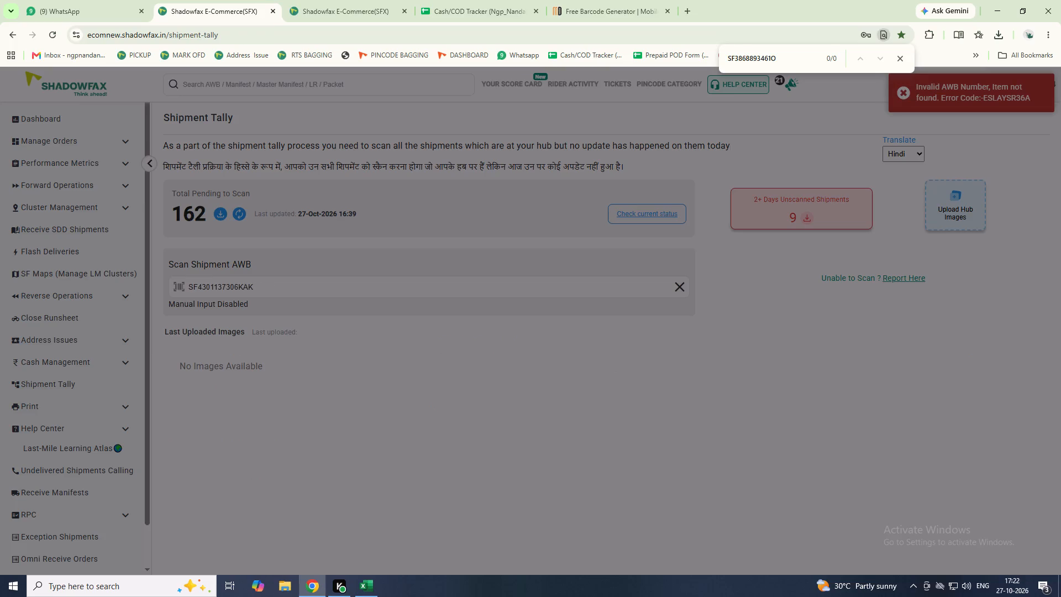
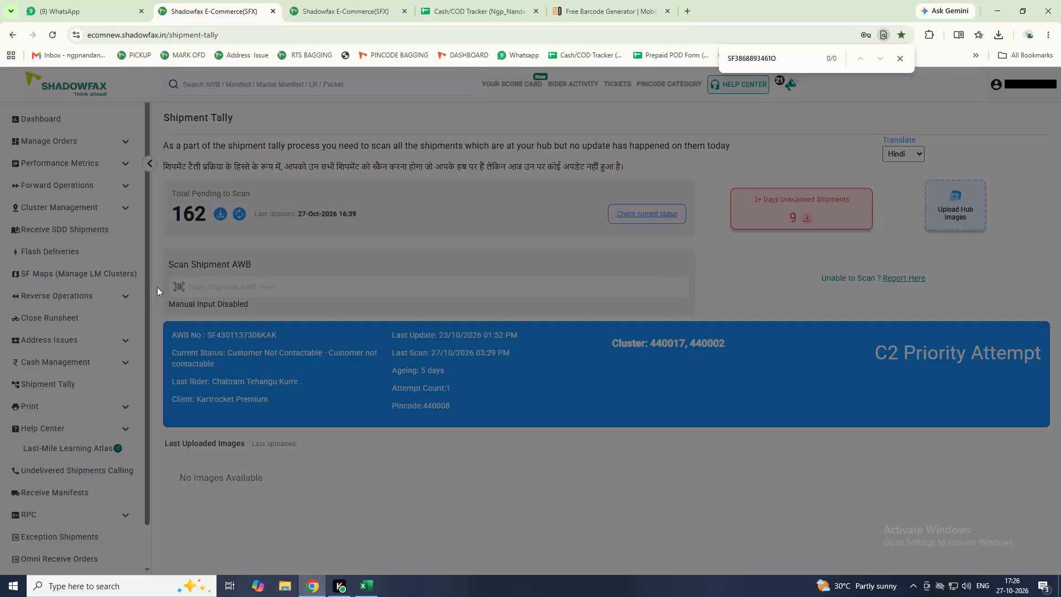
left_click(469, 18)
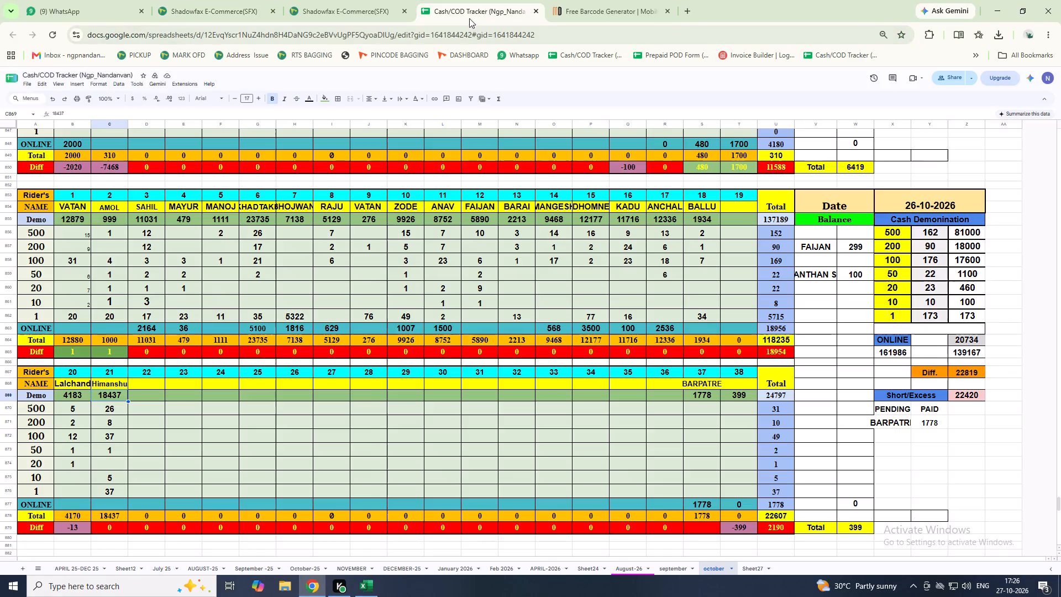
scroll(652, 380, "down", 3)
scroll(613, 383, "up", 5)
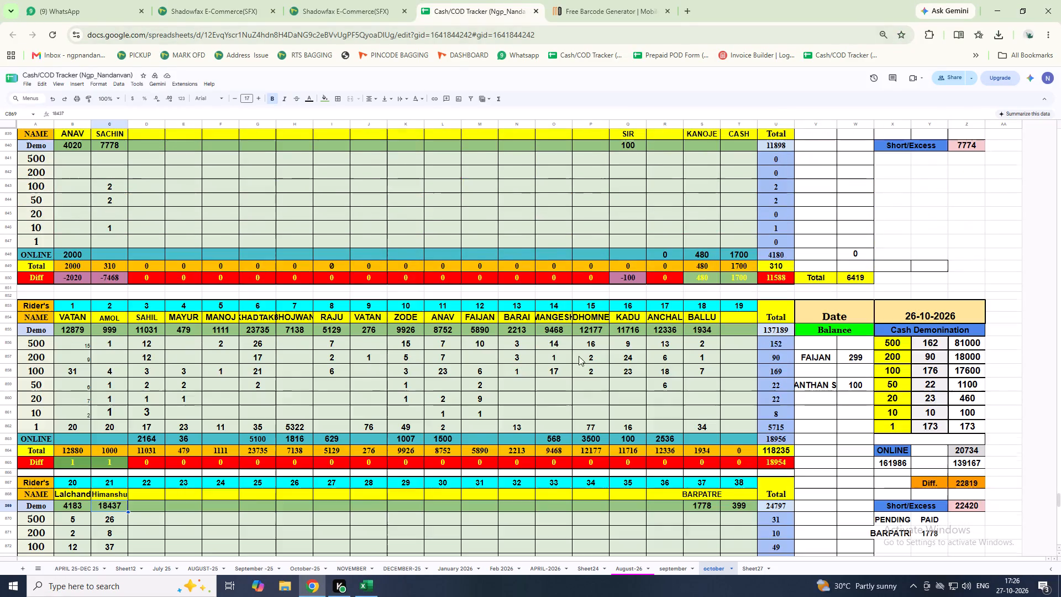
Open the Close Runsheet page and proceed with a Forward runsheet for rider Bhojwani.
left_click(345, 0)
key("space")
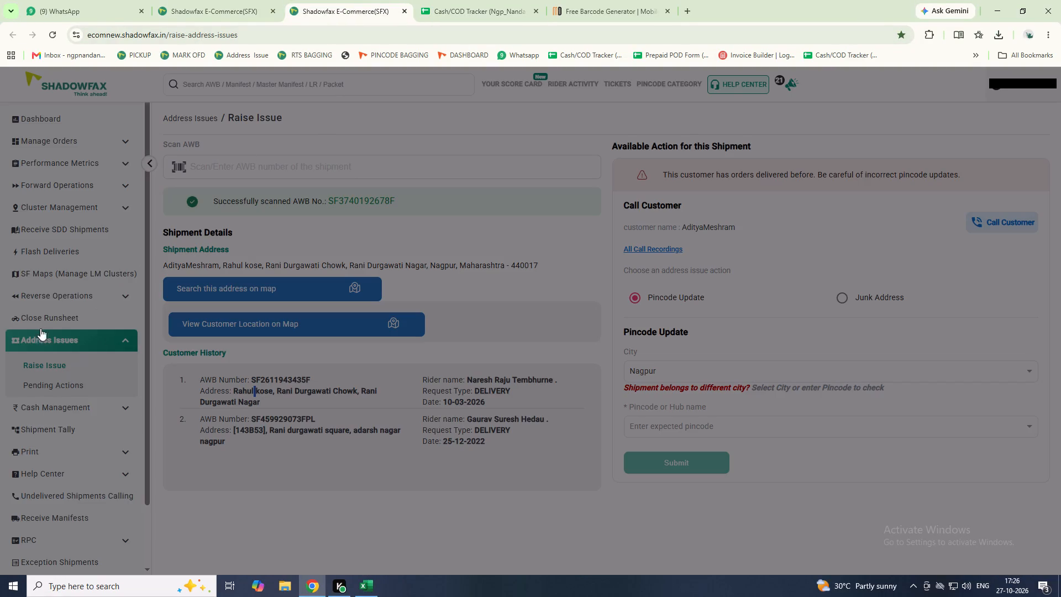
left_click(40, 312)
left_click(70, 315)
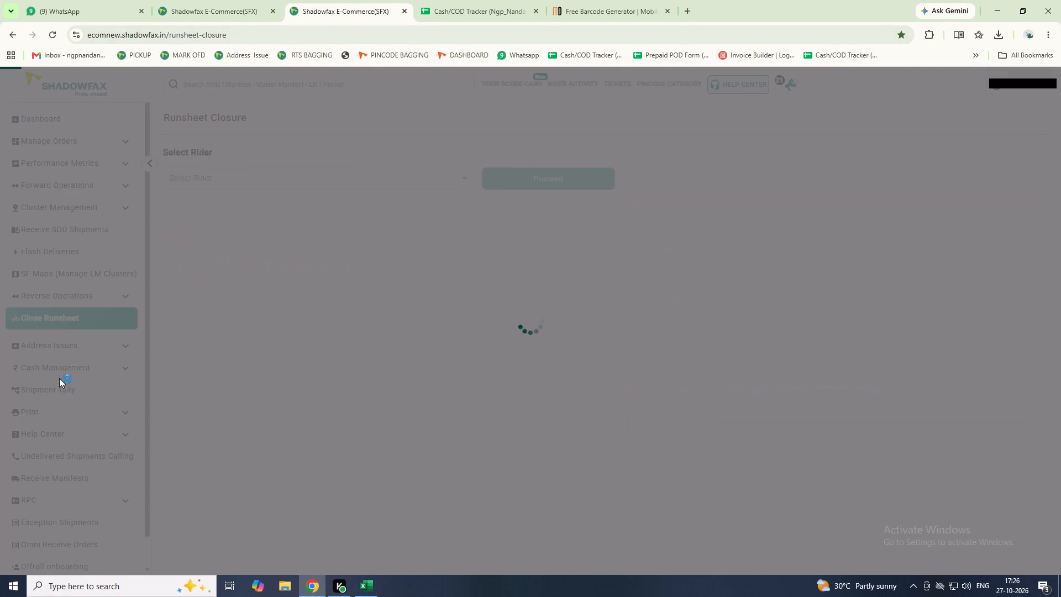
left_click(224, 181)
left_click(220, 198)
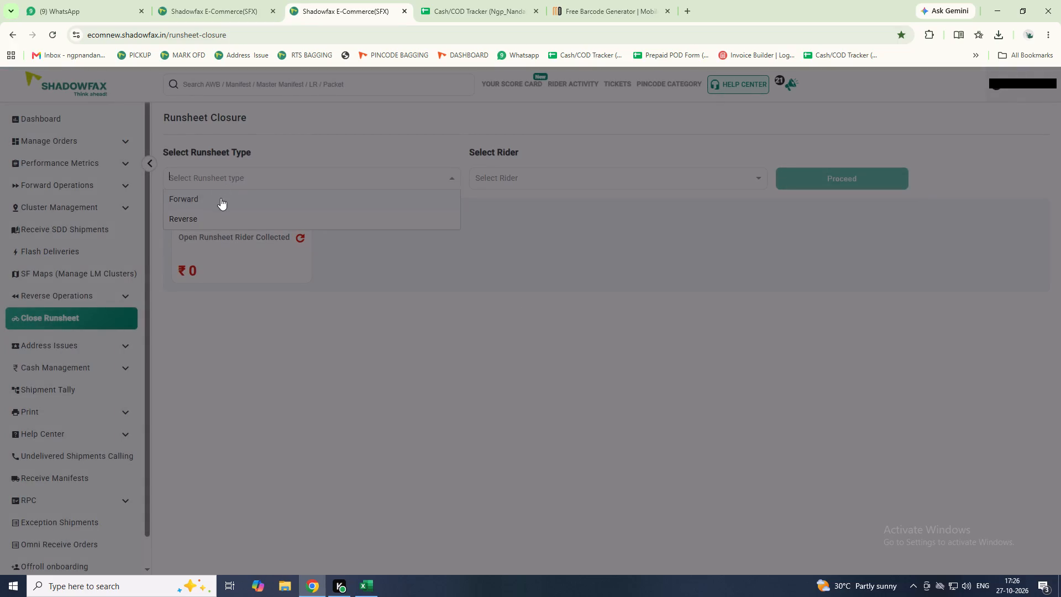
left_click(494, 180)
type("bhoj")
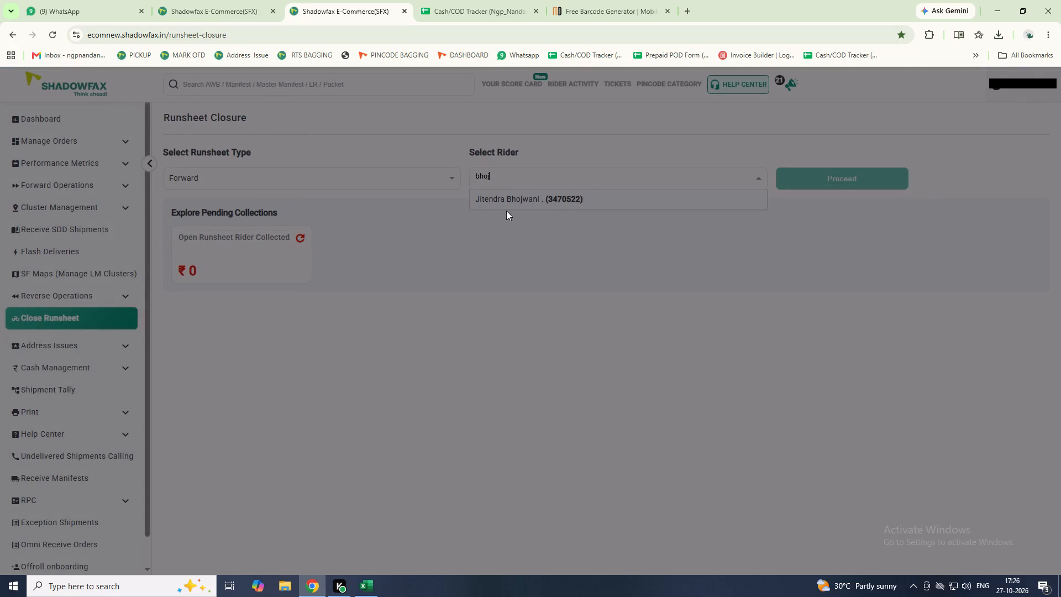
left_click(519, 200)
left_click(845, 175)
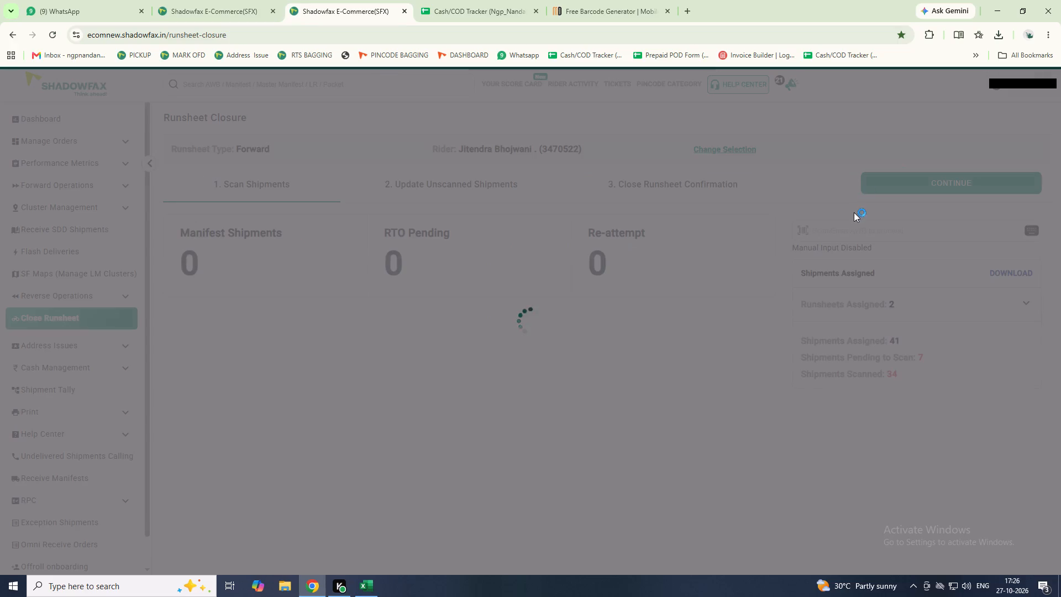
left_click(852, 228)
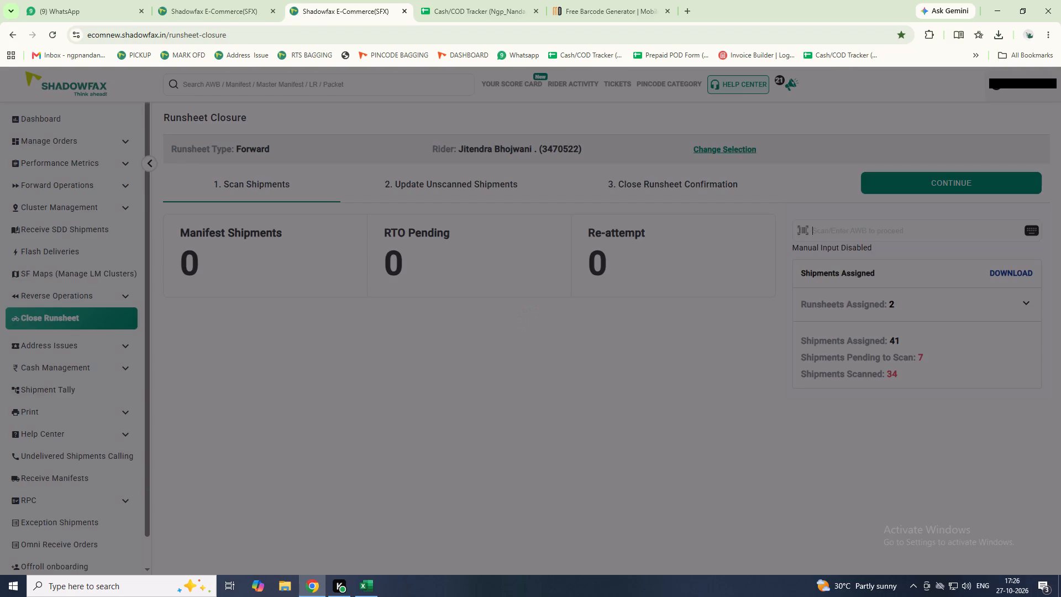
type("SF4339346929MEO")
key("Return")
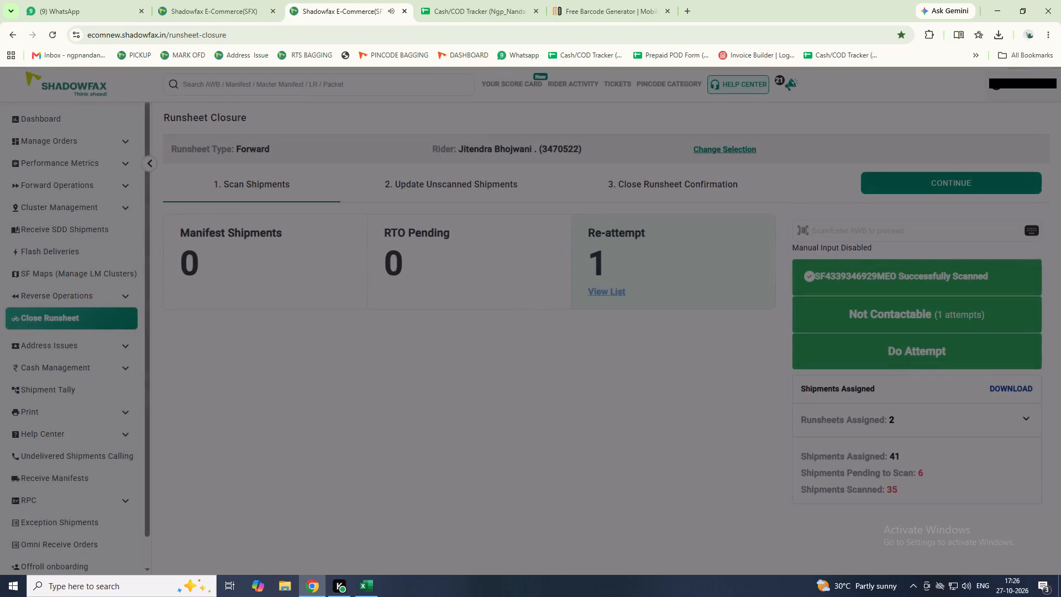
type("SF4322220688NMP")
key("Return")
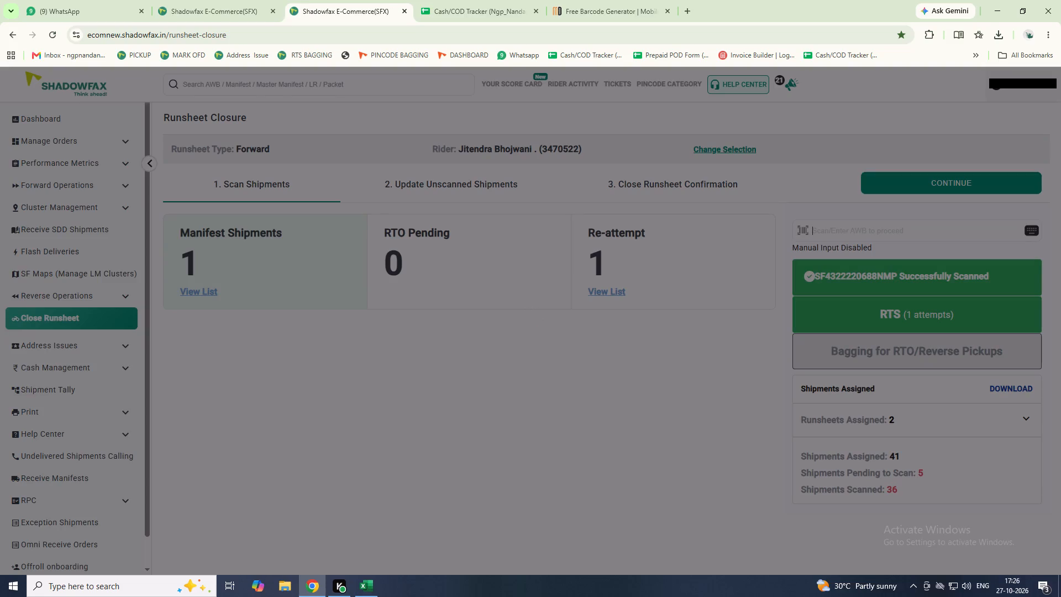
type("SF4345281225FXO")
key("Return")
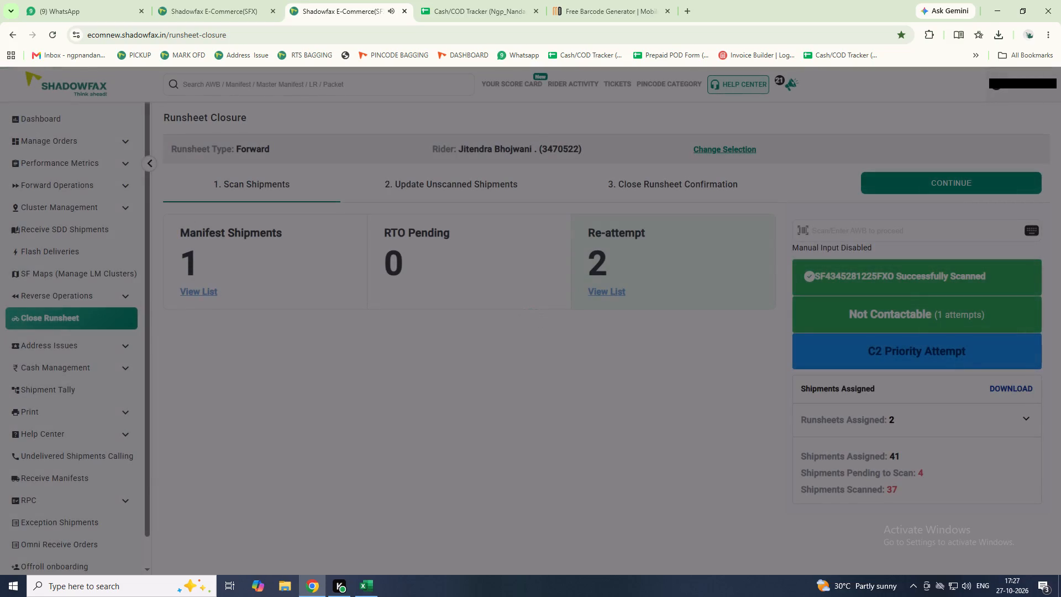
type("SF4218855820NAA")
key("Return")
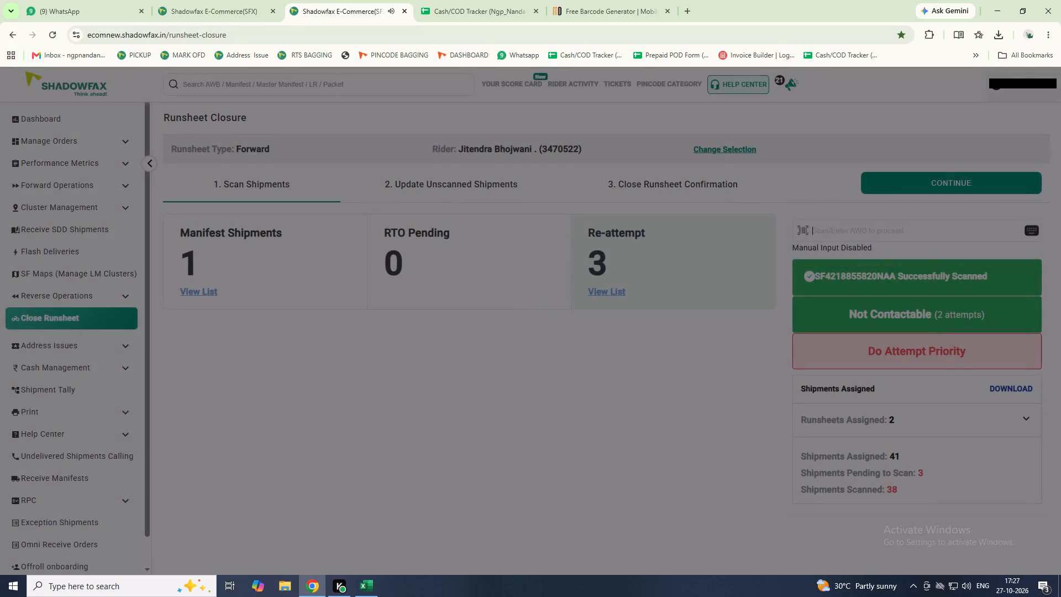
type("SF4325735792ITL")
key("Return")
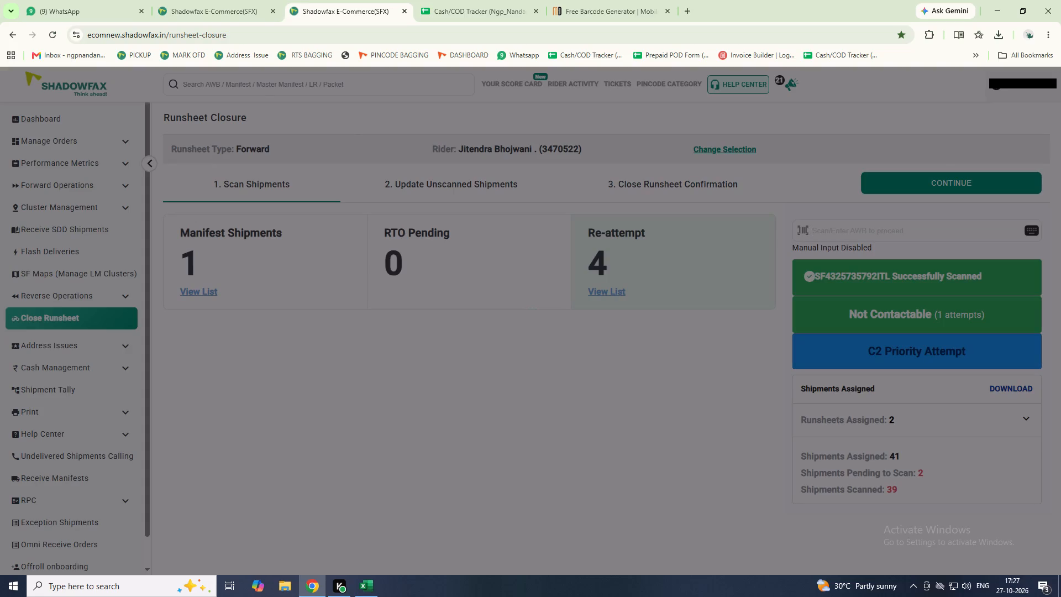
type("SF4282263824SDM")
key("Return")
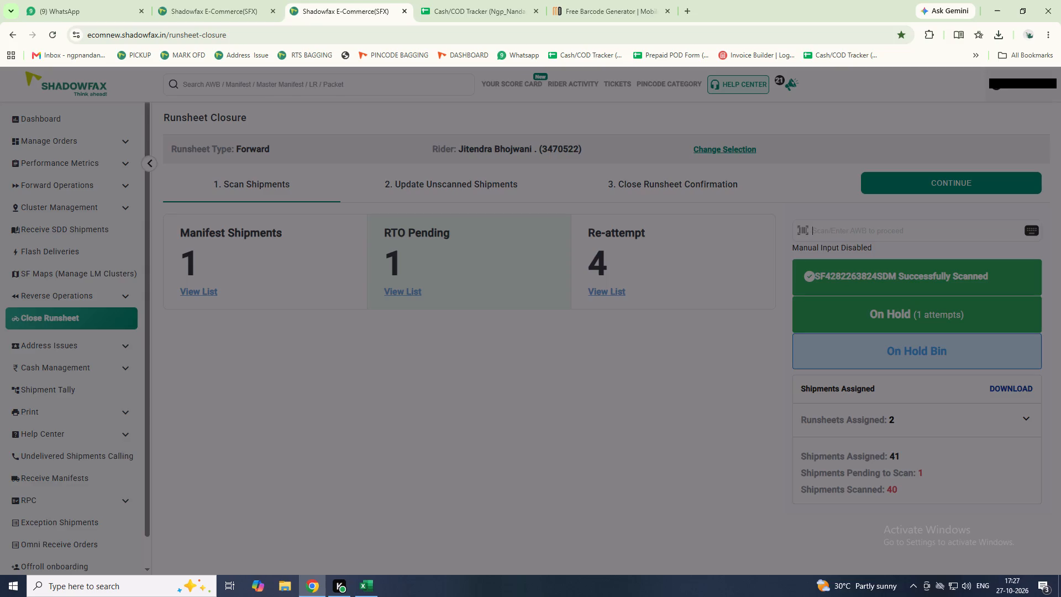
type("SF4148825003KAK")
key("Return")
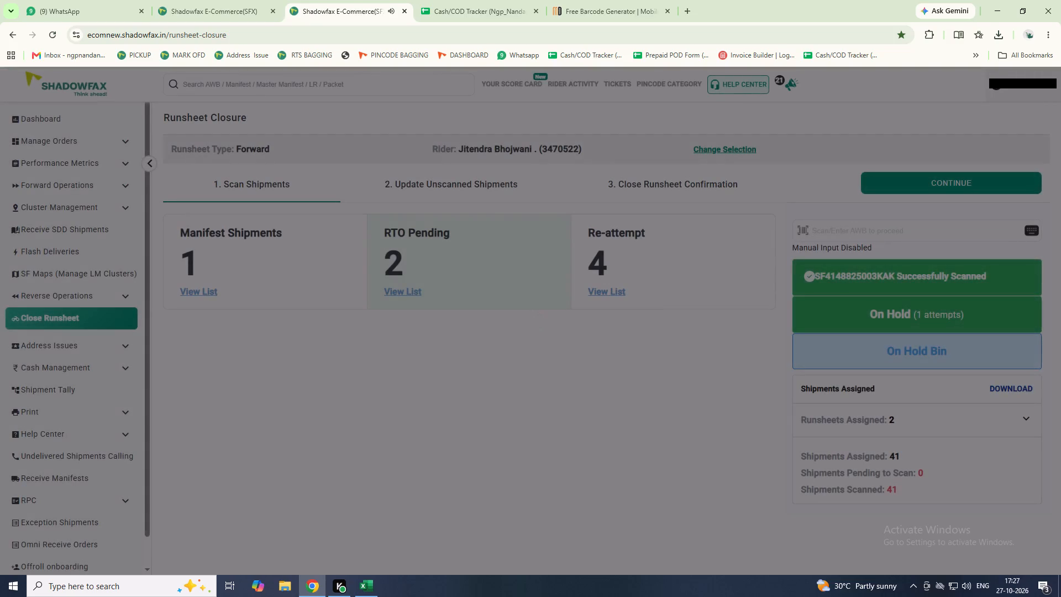
Advance the rider's runsheet closure to the Close Runsheet Confirmation stage.
left_click(468, 5)
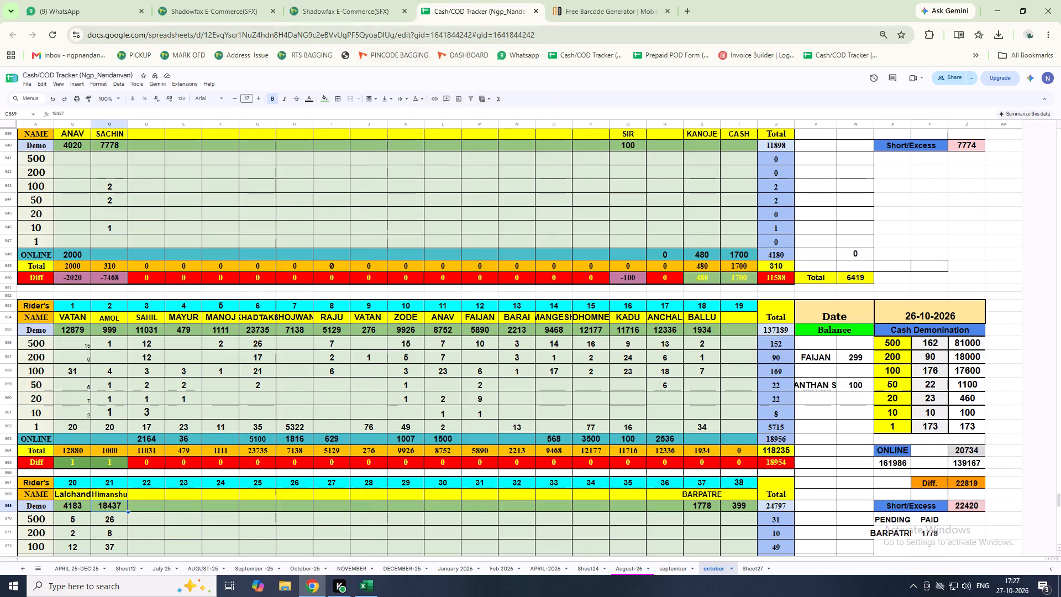
left_click(349, 6)
left_click(689, 182)
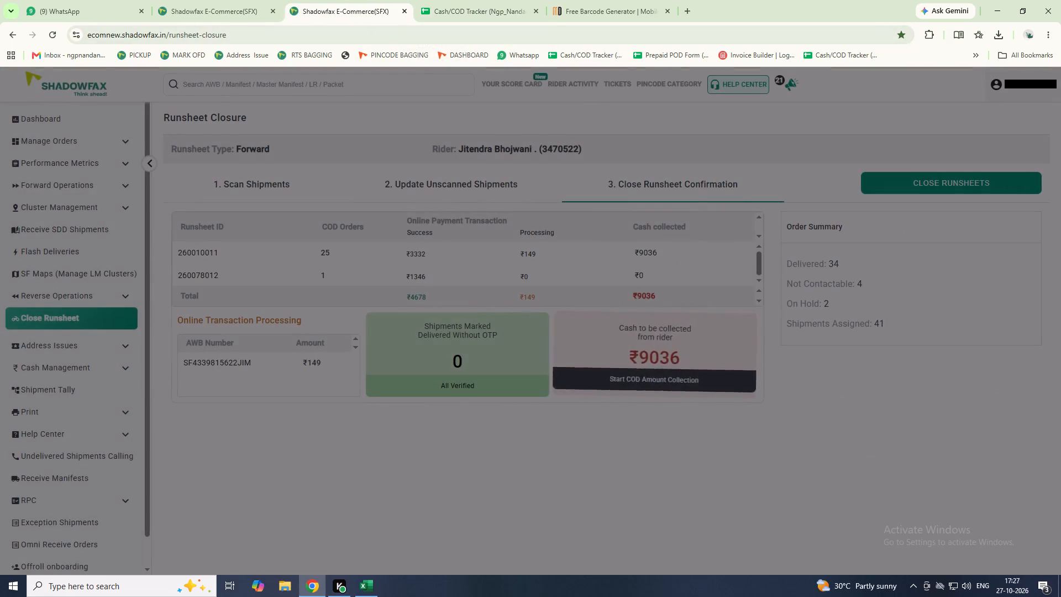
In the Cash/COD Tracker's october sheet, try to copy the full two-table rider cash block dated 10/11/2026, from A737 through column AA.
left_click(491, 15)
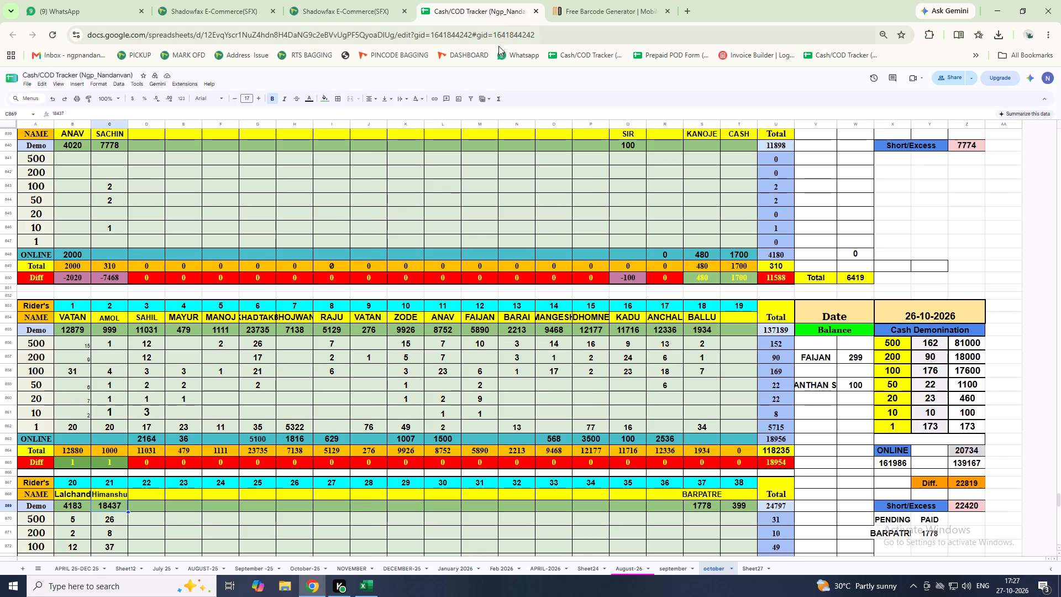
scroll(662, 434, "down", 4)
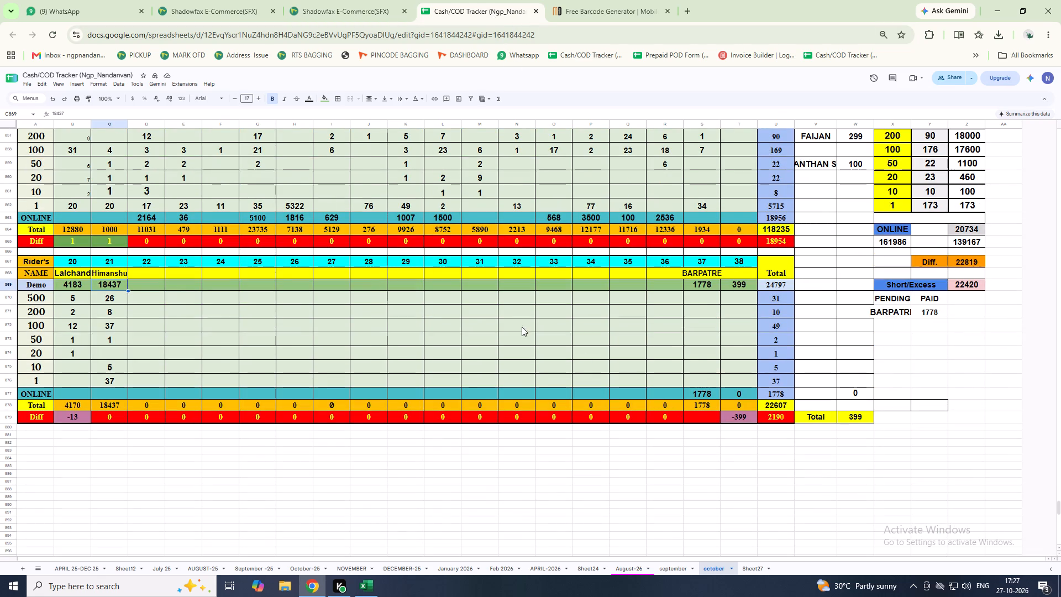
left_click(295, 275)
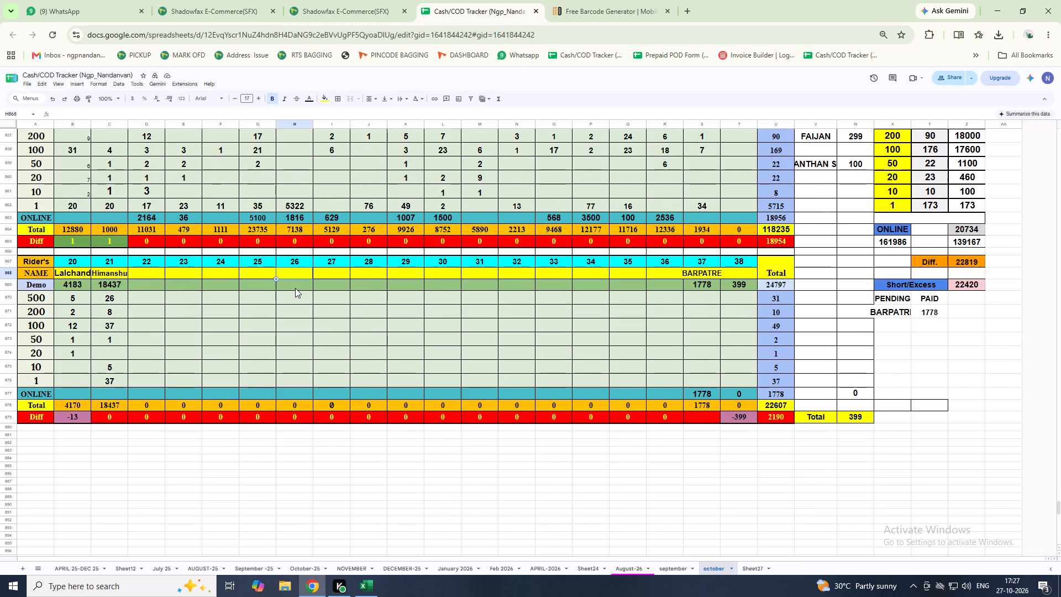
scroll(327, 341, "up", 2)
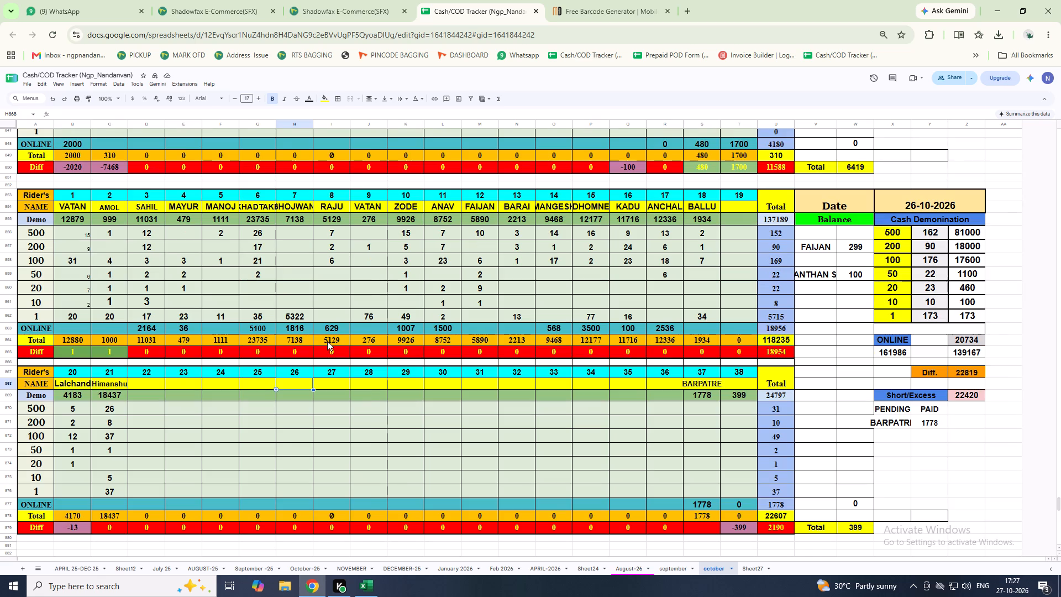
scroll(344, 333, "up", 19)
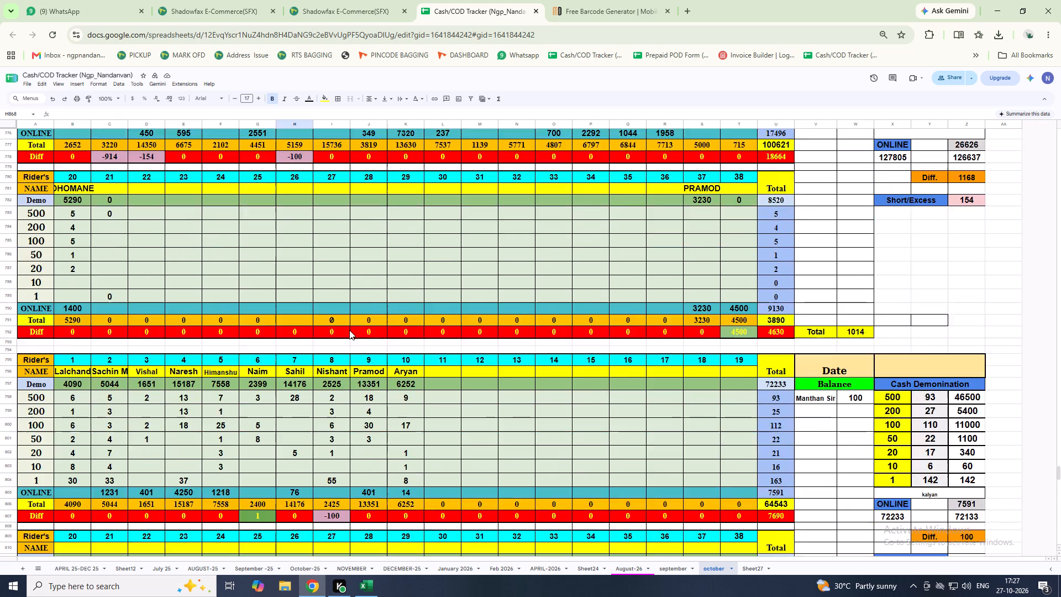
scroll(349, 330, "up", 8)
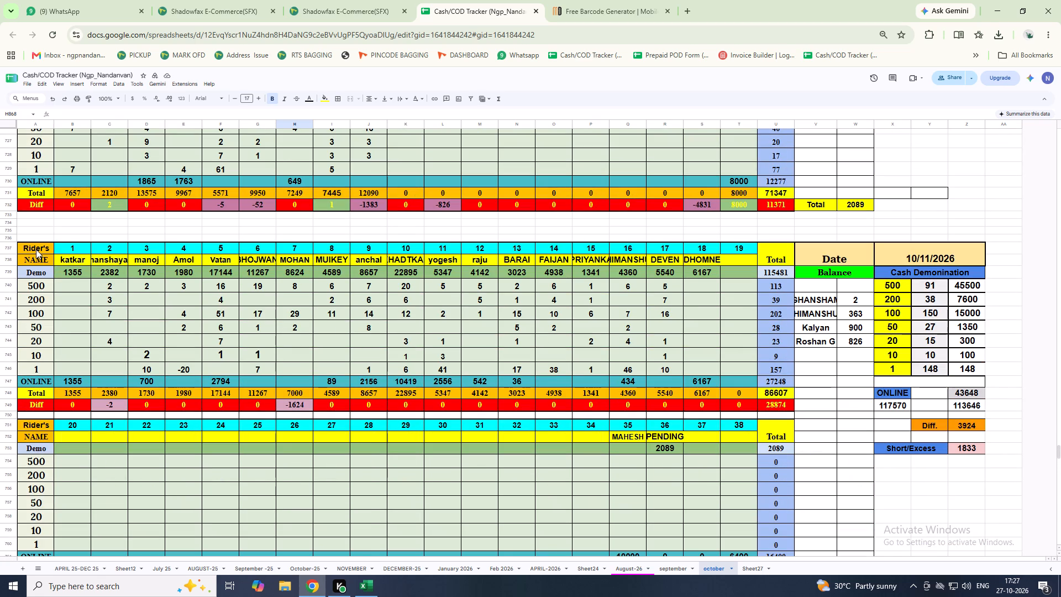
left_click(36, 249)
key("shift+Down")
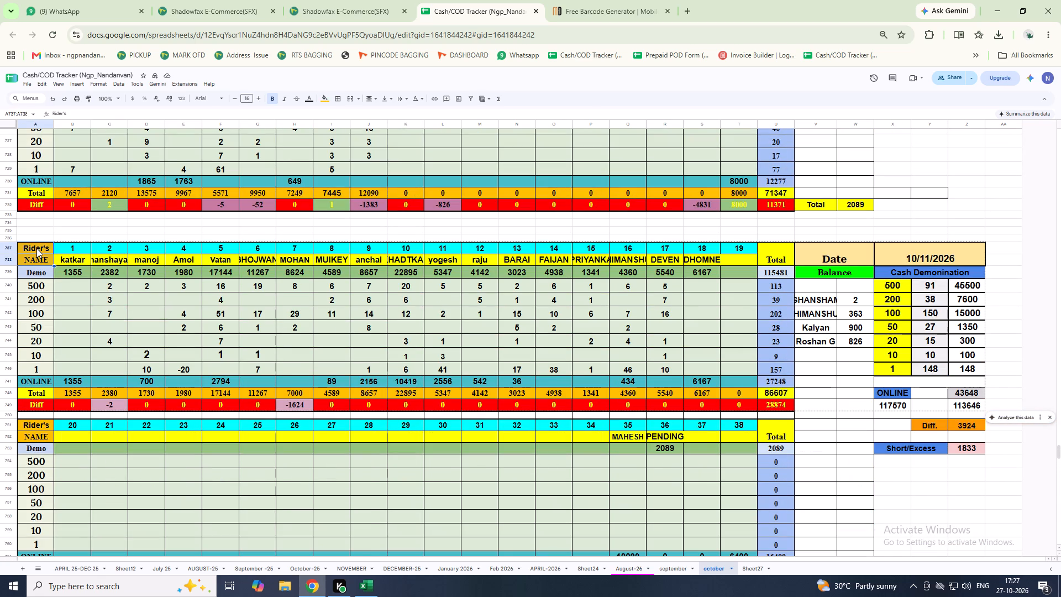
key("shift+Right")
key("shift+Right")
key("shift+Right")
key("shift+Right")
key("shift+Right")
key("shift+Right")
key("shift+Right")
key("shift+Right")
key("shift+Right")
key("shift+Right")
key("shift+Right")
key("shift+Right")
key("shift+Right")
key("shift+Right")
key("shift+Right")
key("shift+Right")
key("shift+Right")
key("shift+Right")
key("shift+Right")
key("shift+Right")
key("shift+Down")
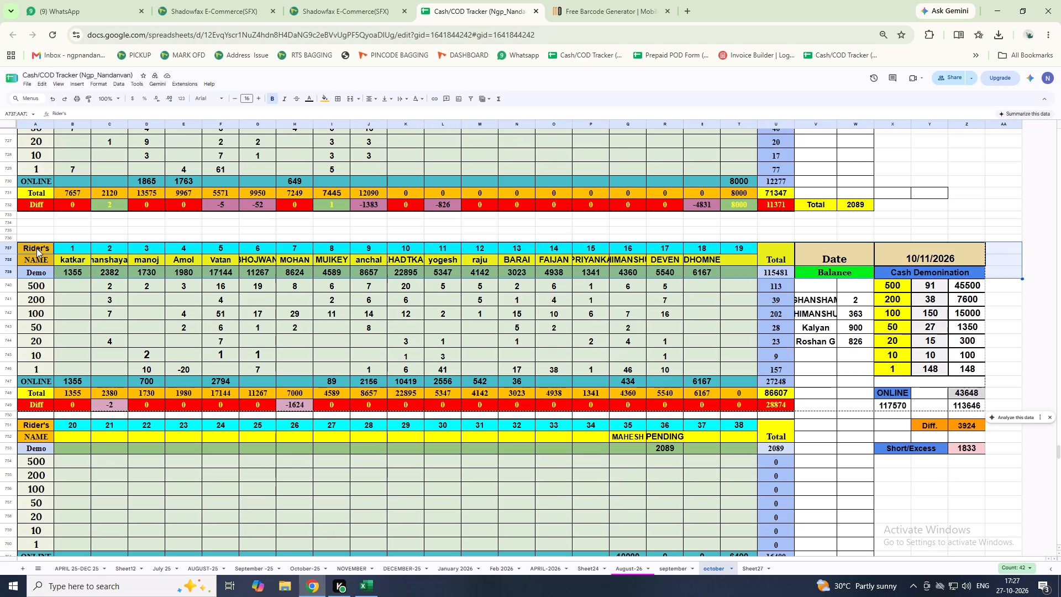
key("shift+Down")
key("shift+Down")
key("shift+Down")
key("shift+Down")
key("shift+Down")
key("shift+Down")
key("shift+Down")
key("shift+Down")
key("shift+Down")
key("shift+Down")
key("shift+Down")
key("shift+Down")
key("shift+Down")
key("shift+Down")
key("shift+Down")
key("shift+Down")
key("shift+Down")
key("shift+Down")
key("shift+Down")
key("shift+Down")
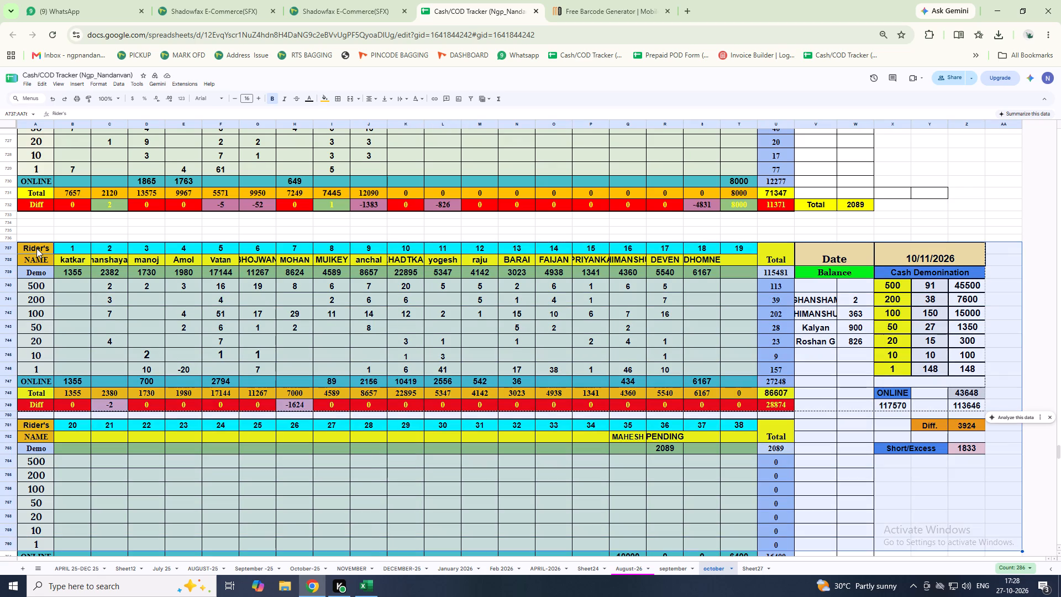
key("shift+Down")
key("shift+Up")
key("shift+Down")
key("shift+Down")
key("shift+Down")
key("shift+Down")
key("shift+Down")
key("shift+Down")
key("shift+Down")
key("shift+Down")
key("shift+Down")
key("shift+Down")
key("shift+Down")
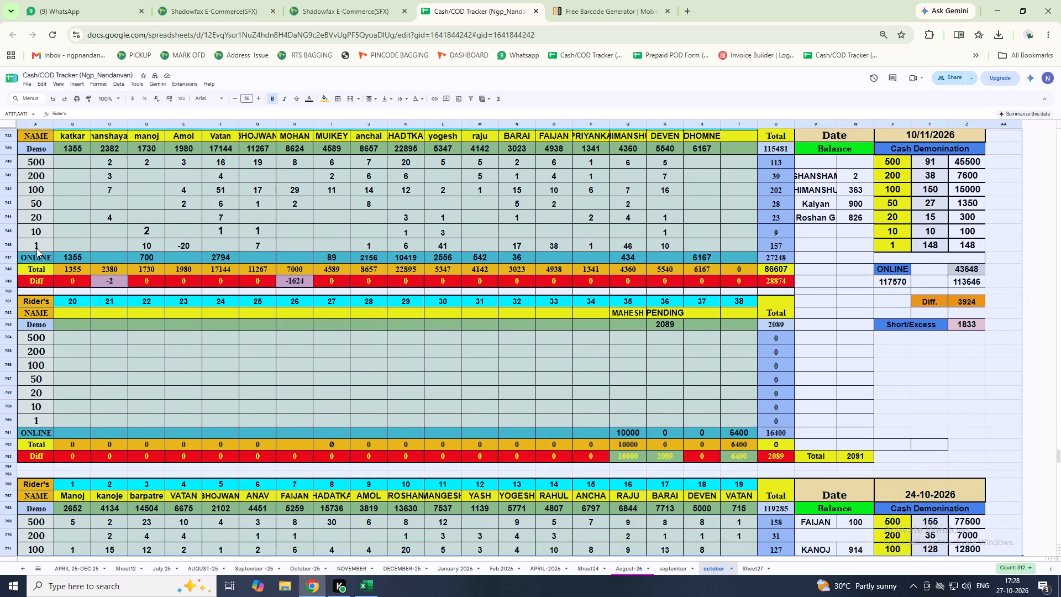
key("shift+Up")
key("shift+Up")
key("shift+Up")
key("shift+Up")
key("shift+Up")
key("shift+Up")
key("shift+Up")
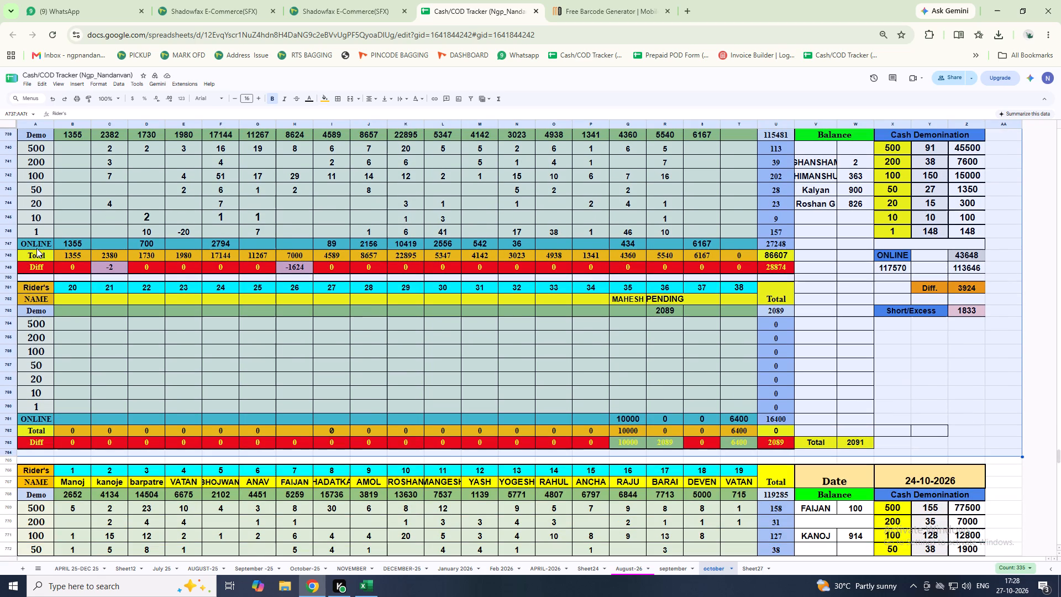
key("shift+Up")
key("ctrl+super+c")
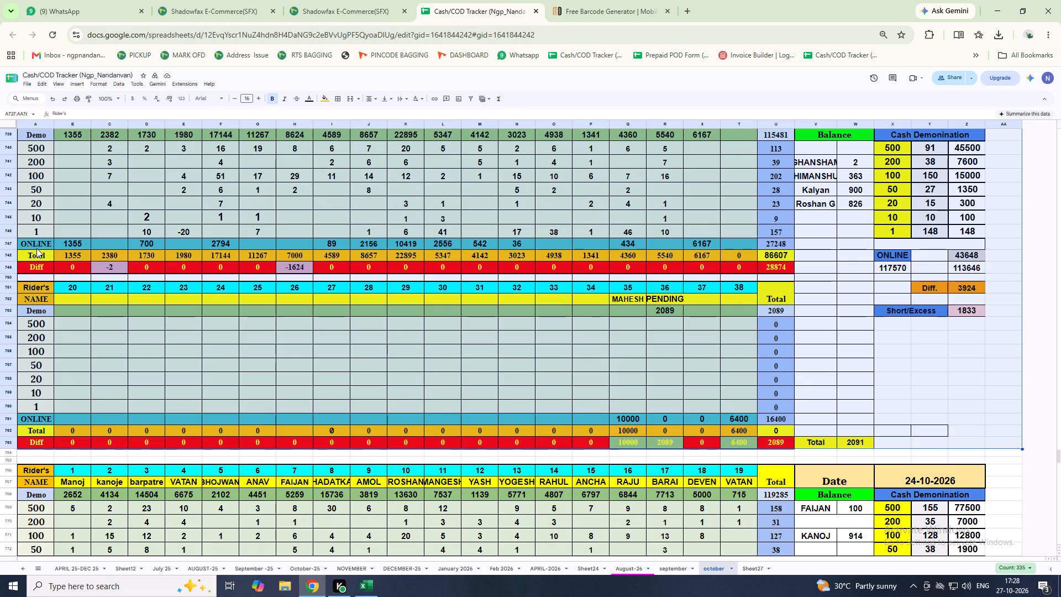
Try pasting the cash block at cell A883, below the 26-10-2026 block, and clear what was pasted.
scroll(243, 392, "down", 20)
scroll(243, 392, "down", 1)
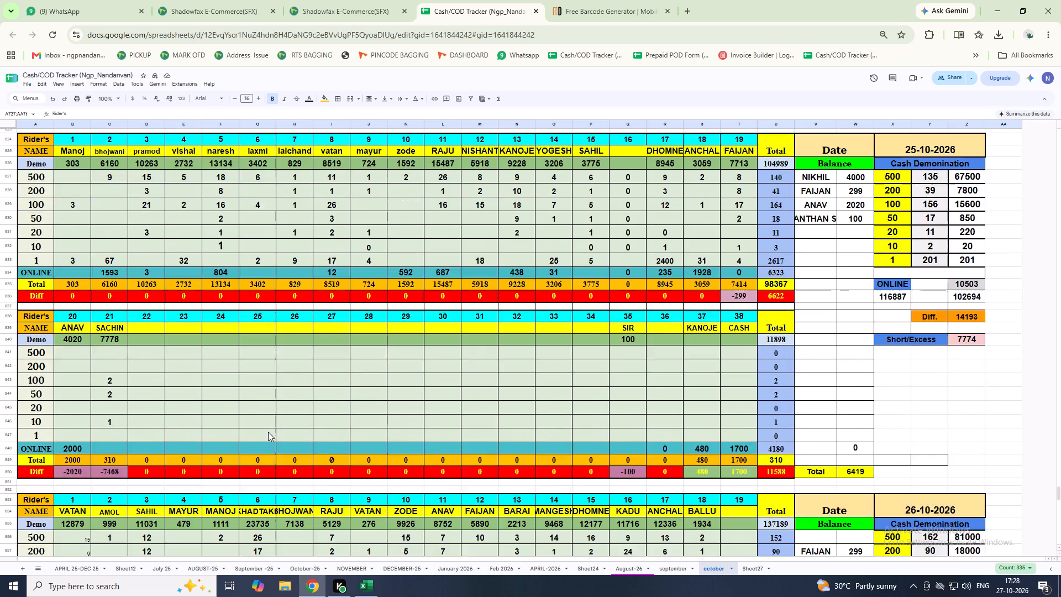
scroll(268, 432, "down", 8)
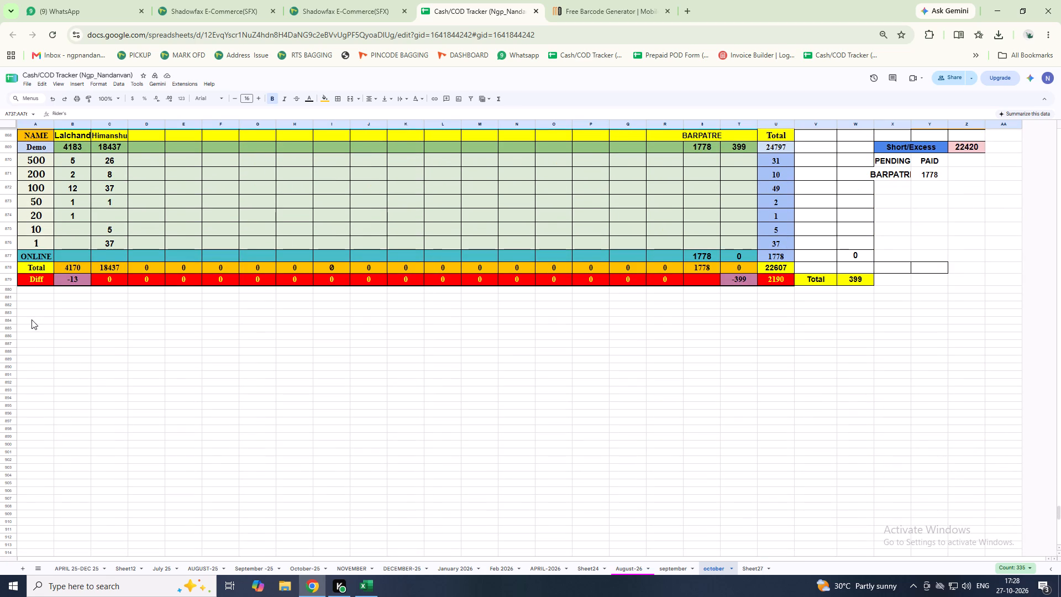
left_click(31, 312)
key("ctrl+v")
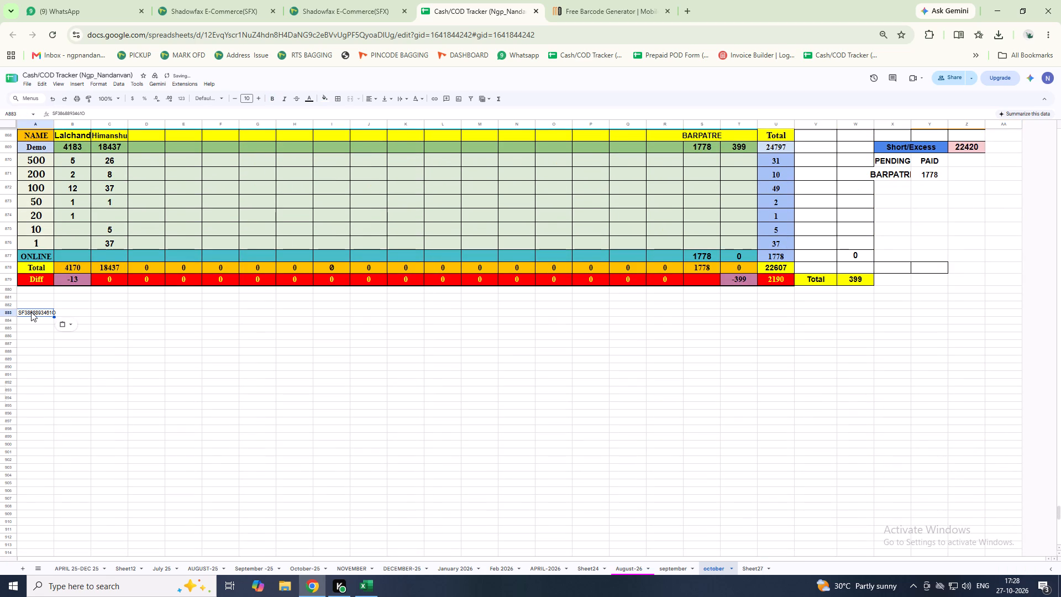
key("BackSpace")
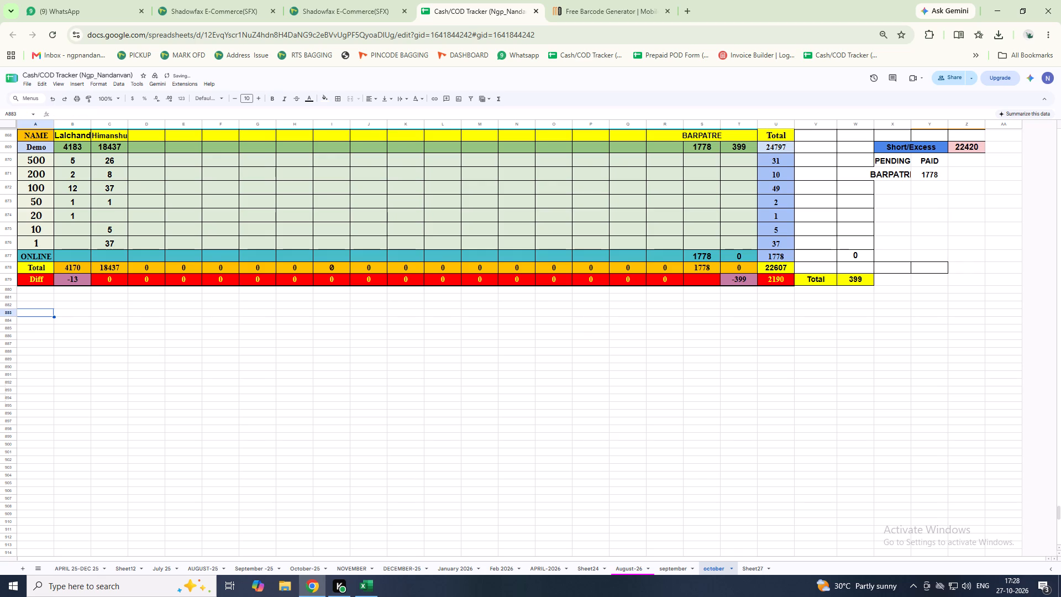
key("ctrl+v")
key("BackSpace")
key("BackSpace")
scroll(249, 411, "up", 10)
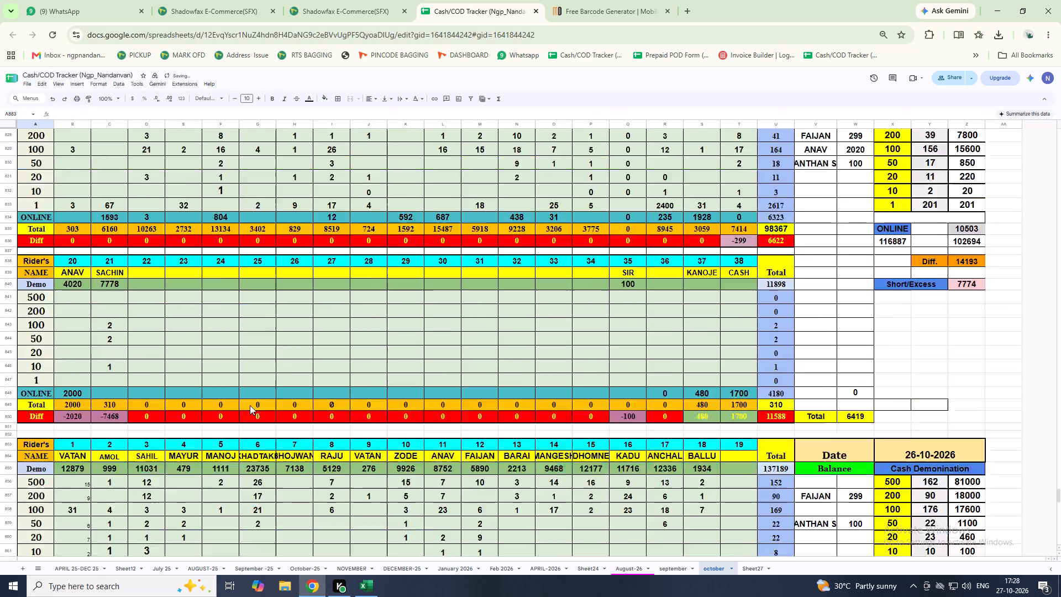
Copy the full two-table cash block of the first 20-10-2026 entry in the october sheet, range A675:Z701.
scroll(250, 405, "up", 14)
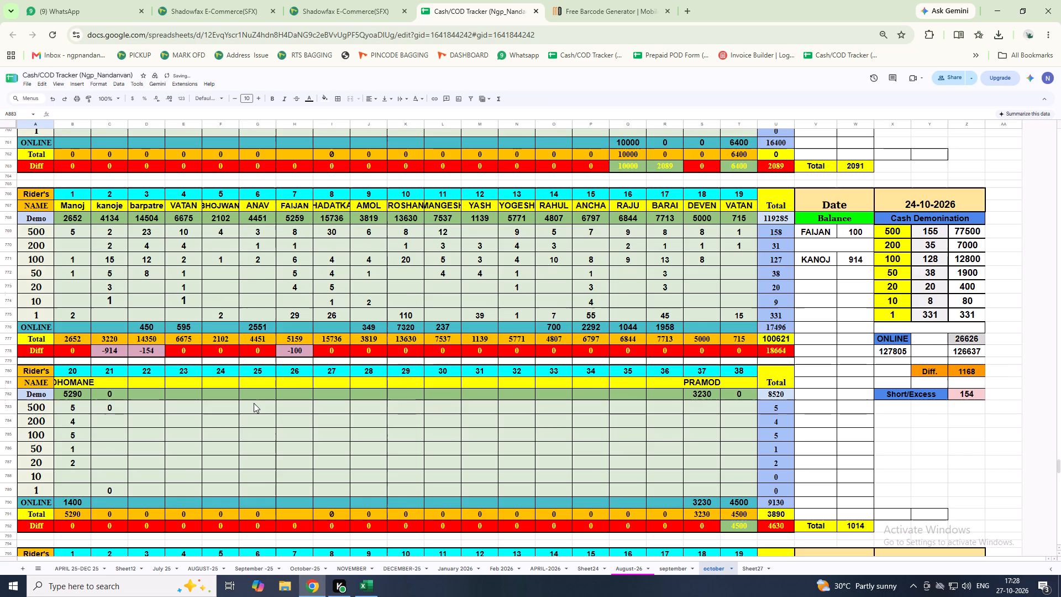
scroll(254, 403, "up", 14)
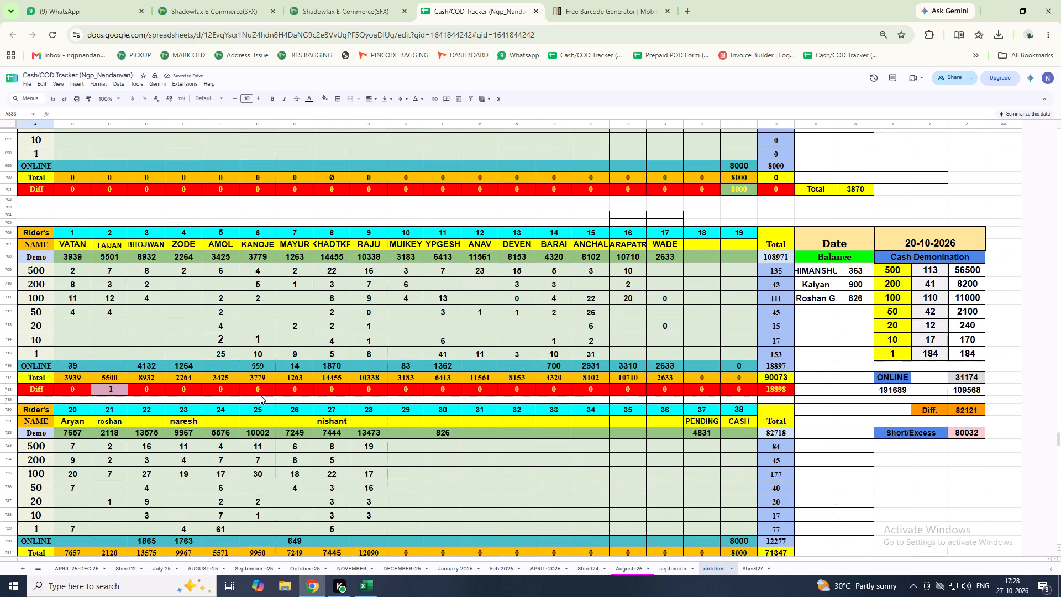
scroll(490, 263, "up", 5)
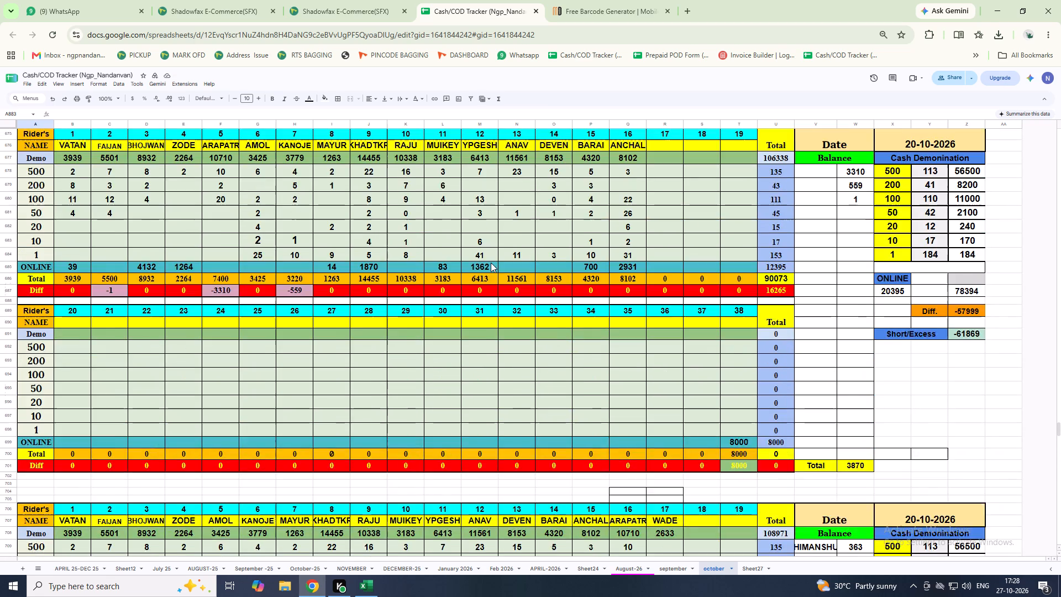
scroll(491, 263, "up", 1)
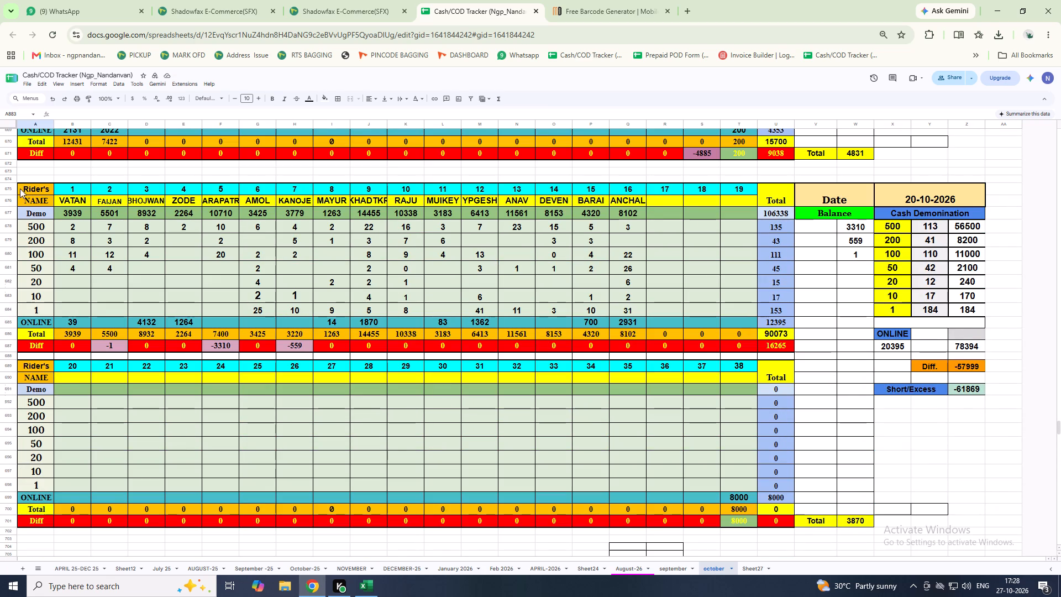
left_click(34, 191)
key("shift+Right")
key("shift+Right")
key("shift+Right")
key("shift+Right")
key("shift+Right")
key("shift+Right")
key("shift+Right")
key("shift+Right")
key("shift+Right")
key("shift+Right")
key("shift+Right")
key("shift+Right")
key("shift+Right")
key("shift+Right")
key("shift+Right")
key("shift+Right")
key("shift+Right")
key("shift+Right")
key("shift+Right")
key("shift+Right")
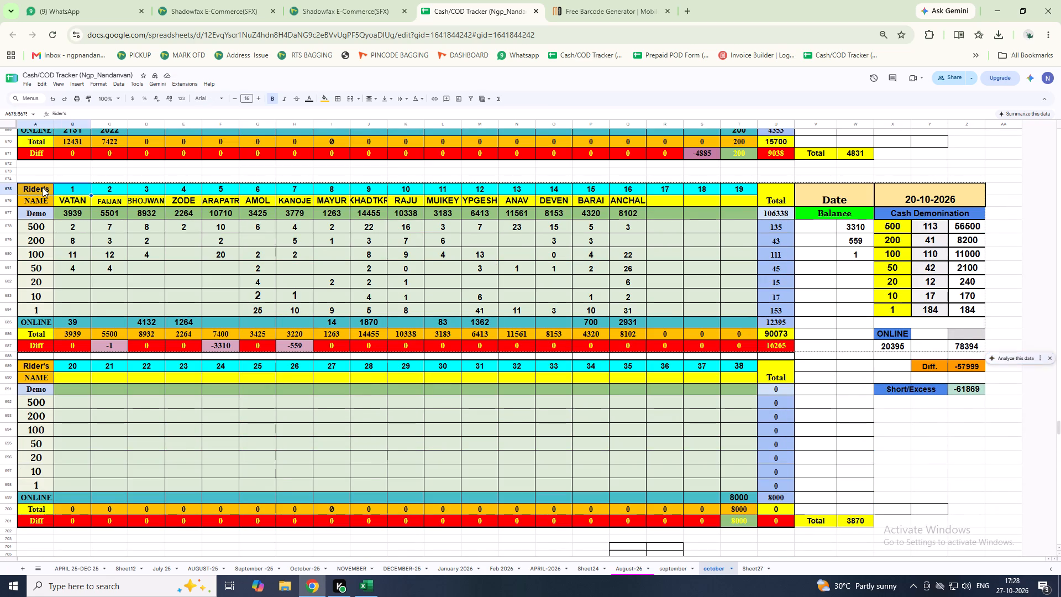
key("shift+Right")
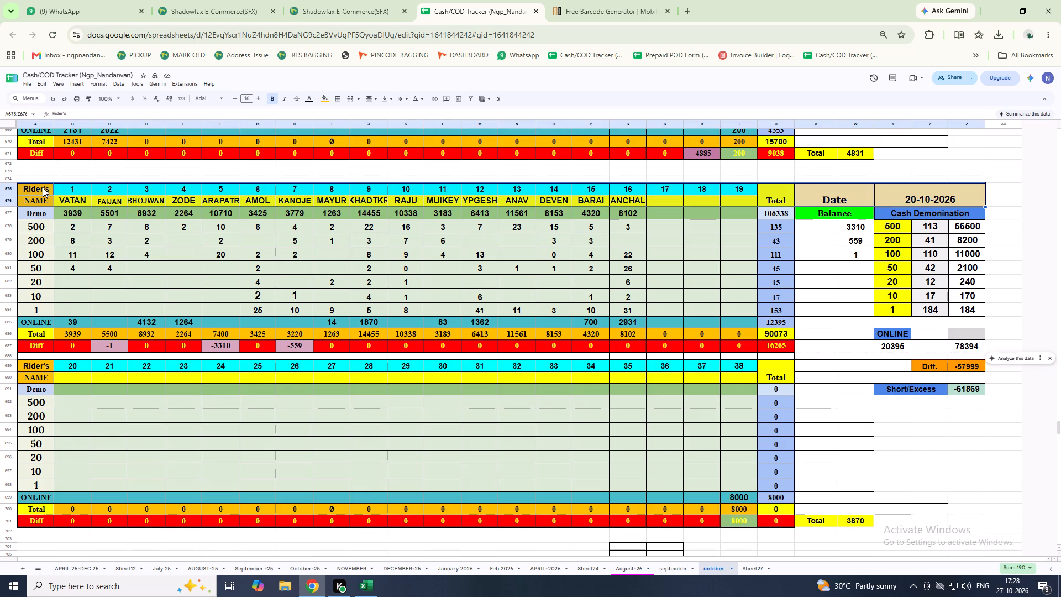
key("shift+Down")
key("shift+Down")
key("shift+Down")
key("shift+Down")
key("shift+Down")
key("shift+Down")
key("shift+Down")
key("shift+Down")
key("shift+Down")
key("shift+Down")
key("shift+Down")
key("shift+Down")
key("shift+Down")
key("shift+Down")
key("shift+Down")
key("shift+Down")
key("shift+Down")
key("shift+Down")
key("shift+Down")
key("shift+Down")
key("shift+Up")
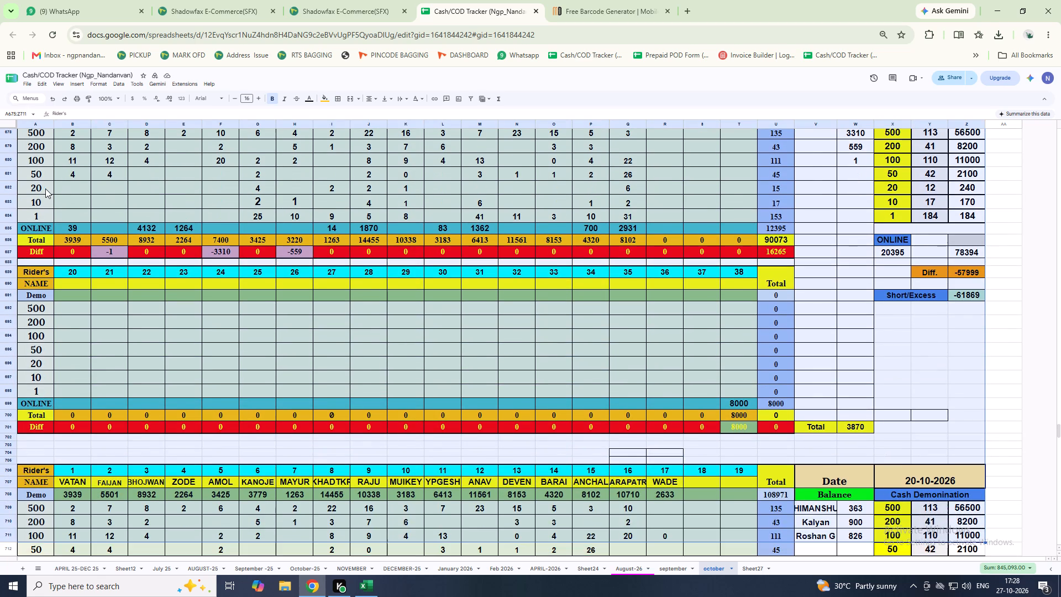
key("shift+Up")
key("shift+Up")
key("shift+Up")
key("shift+Up")
key("shift+Up")
key("shift+Up")
key("shift+Up")
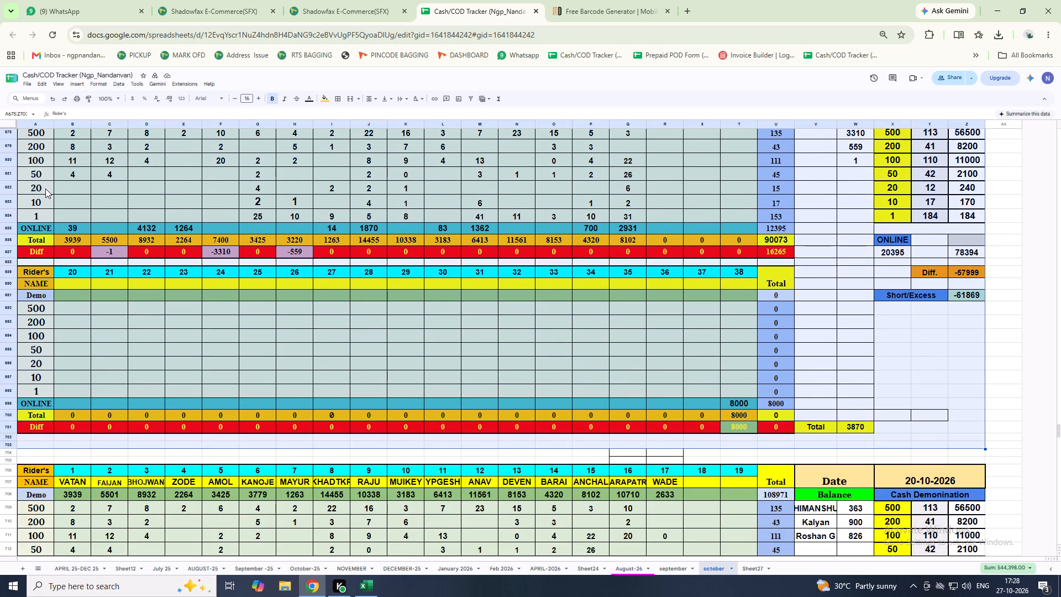
key("shift+Up")
key("shift+Up")
key("ctrl+c")
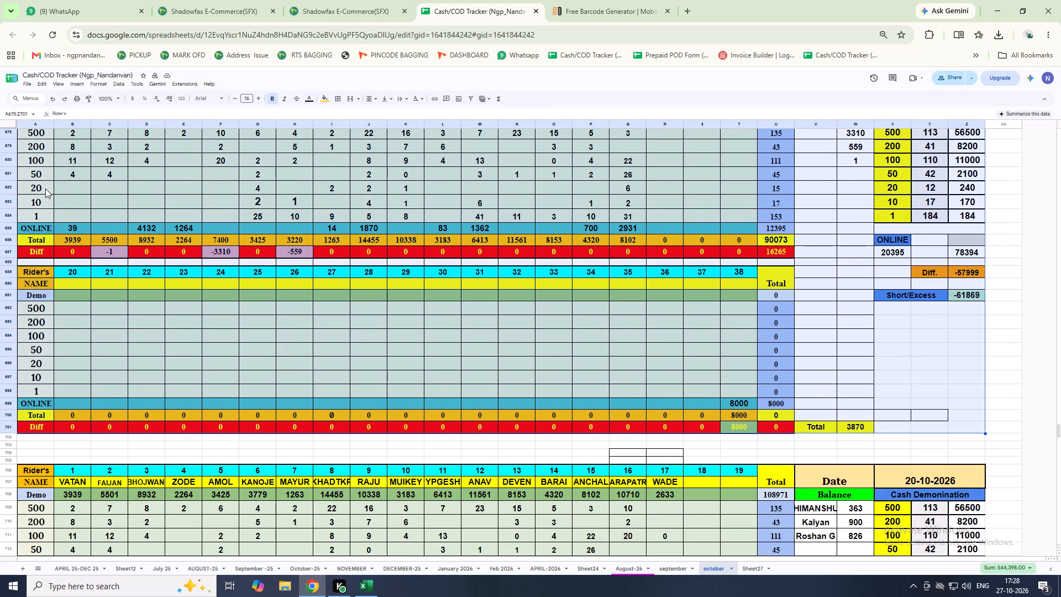
Paste the copied cash block at cell A883, below the last daily block.
scroll(91, 220, "down", 7)
scroll(170, 200, "down", 10)
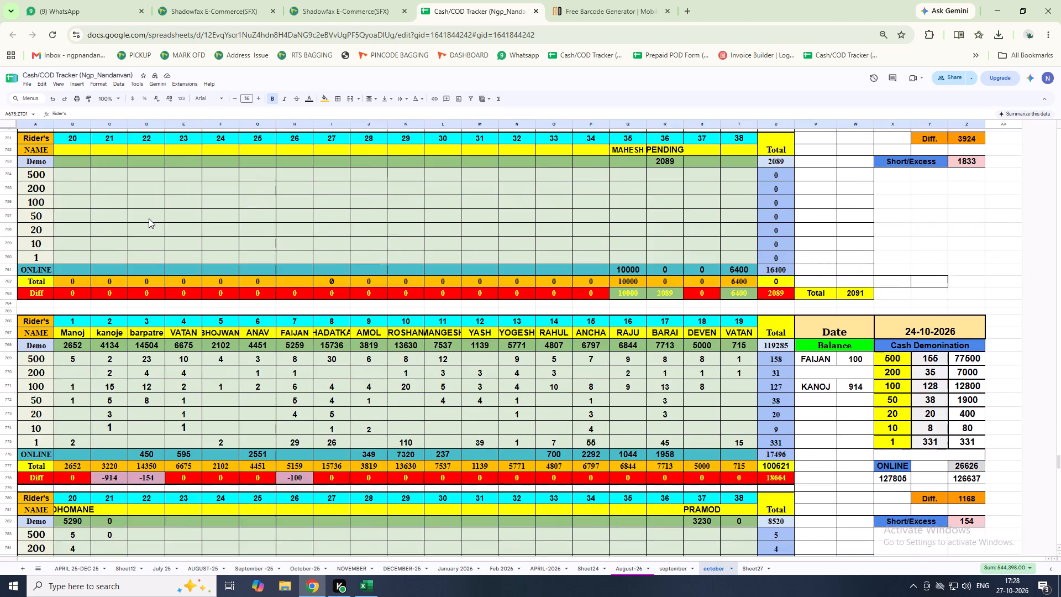
scroll(149, 218, "down", 14)
scroll(136, 235, "down", 20)
scroll(138, 268, "up", 7)
left_click(34, 223)
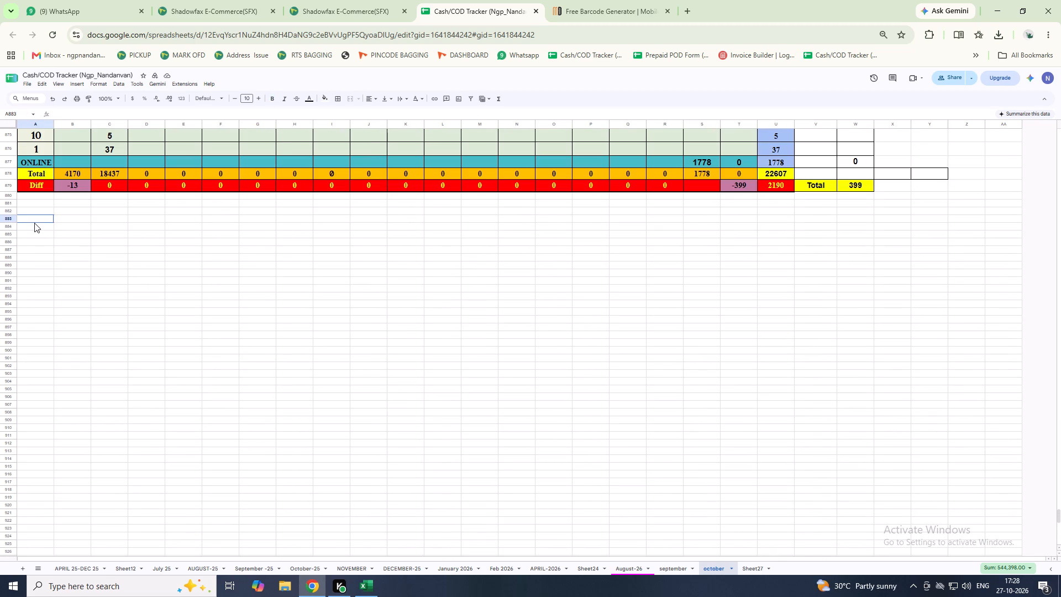
key("ctrl+v")
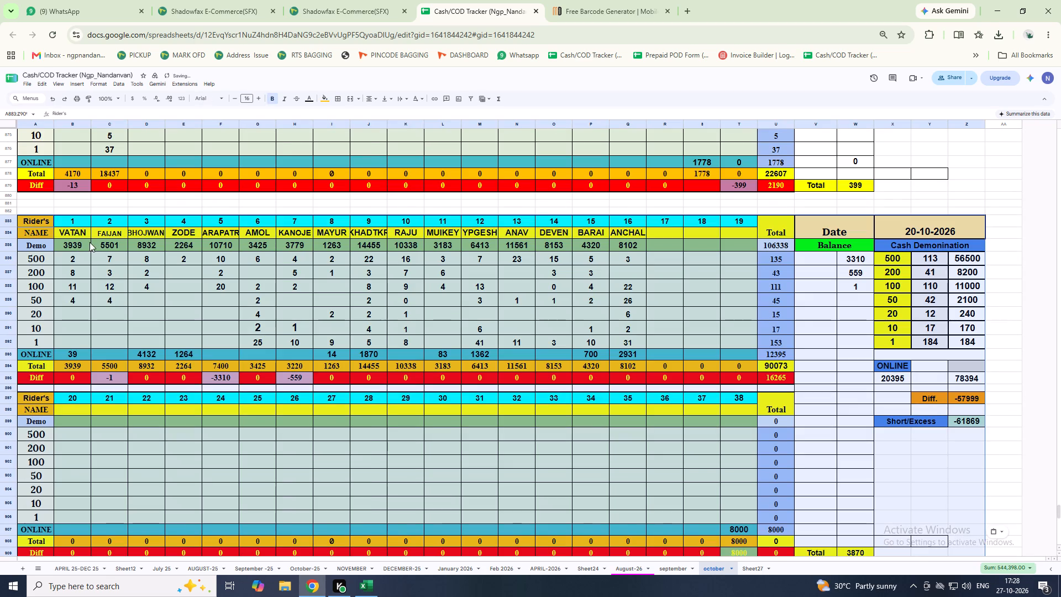
left_click(78, 244)
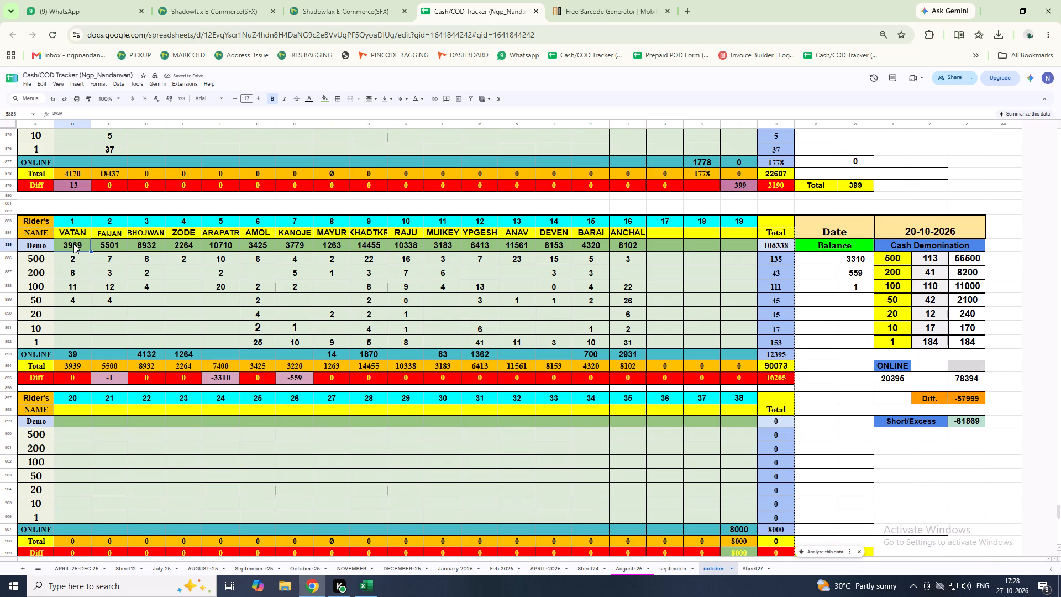
scroll(388, 383, "up", 3)
scroll(390, 387, "down", 4)
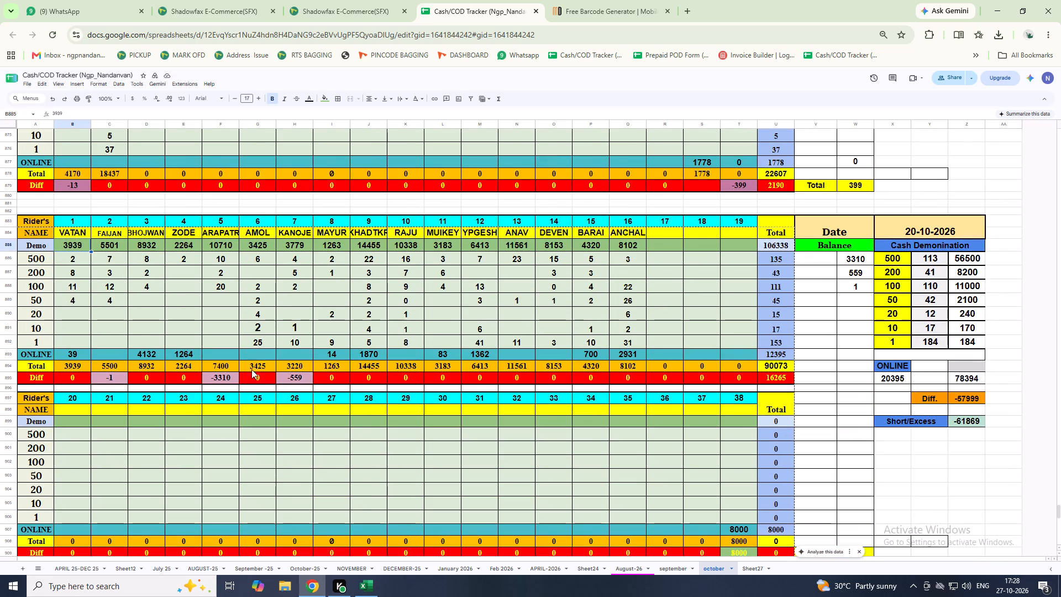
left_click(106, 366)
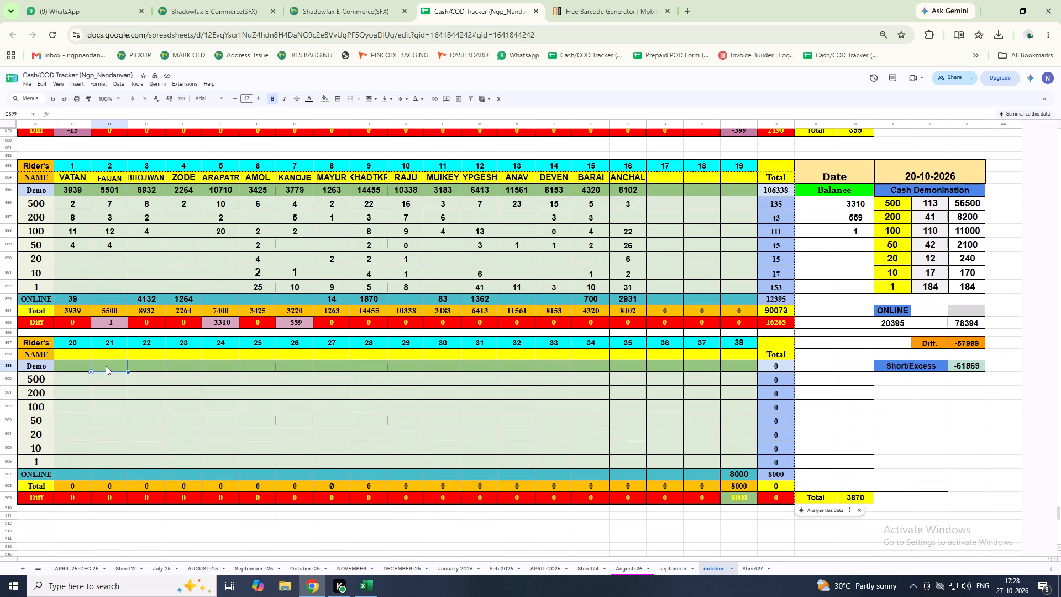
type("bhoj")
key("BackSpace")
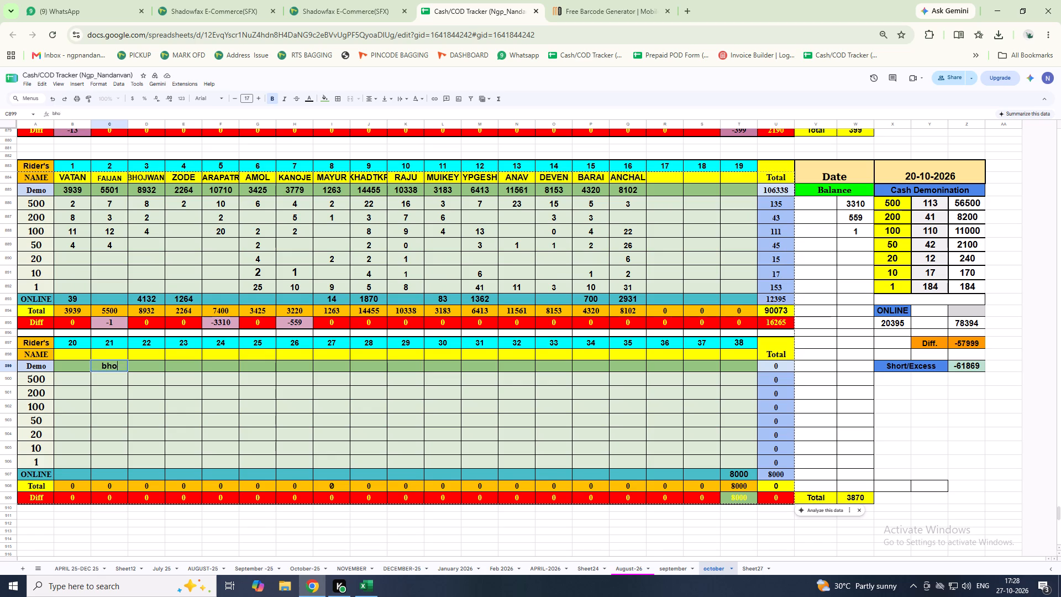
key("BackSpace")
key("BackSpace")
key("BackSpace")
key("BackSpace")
Enter bhojwani as the name of rider 20 in the new block's second table.
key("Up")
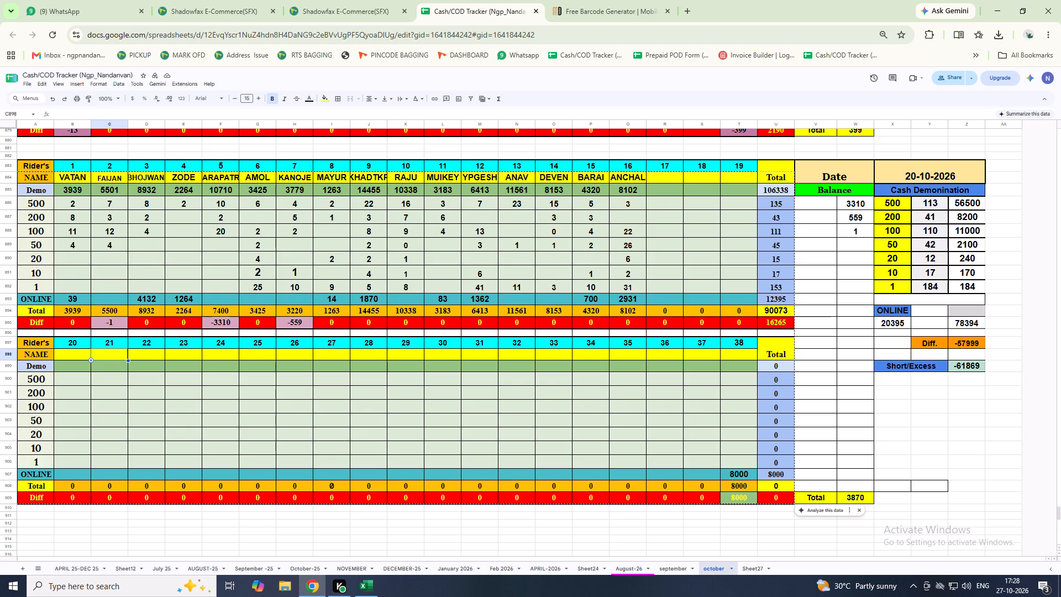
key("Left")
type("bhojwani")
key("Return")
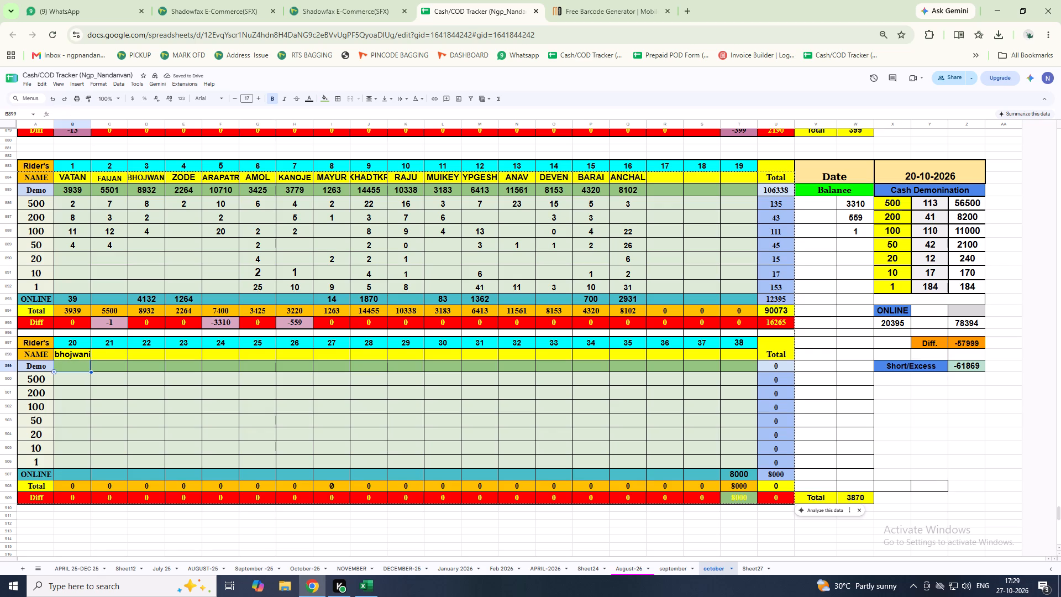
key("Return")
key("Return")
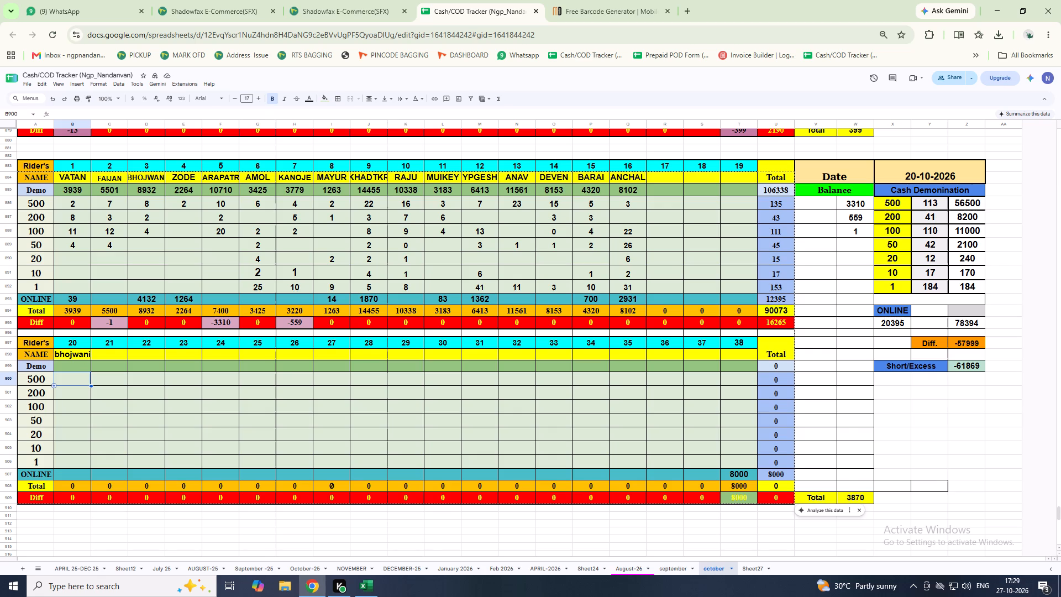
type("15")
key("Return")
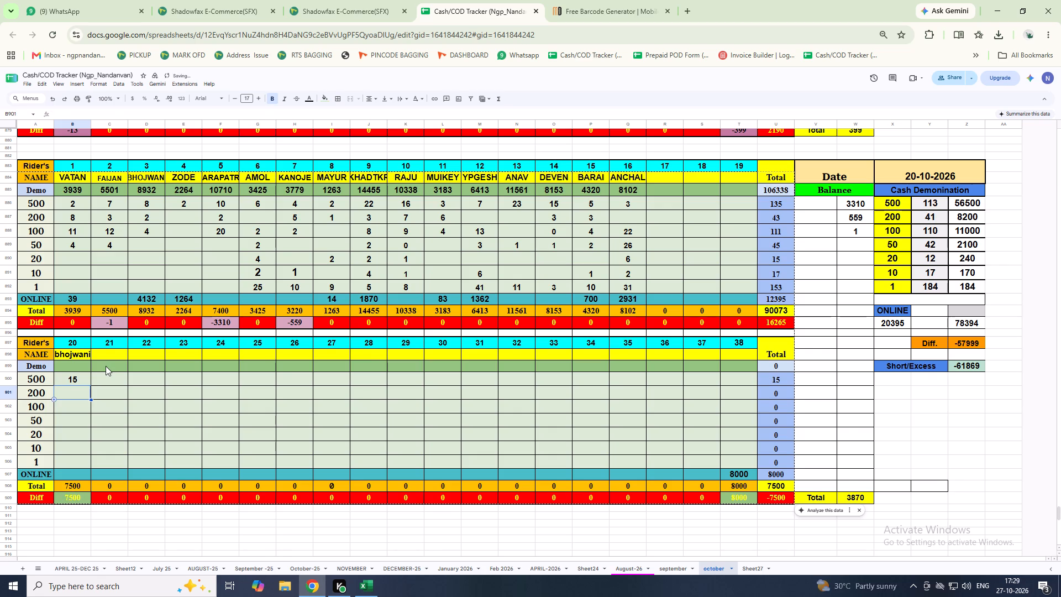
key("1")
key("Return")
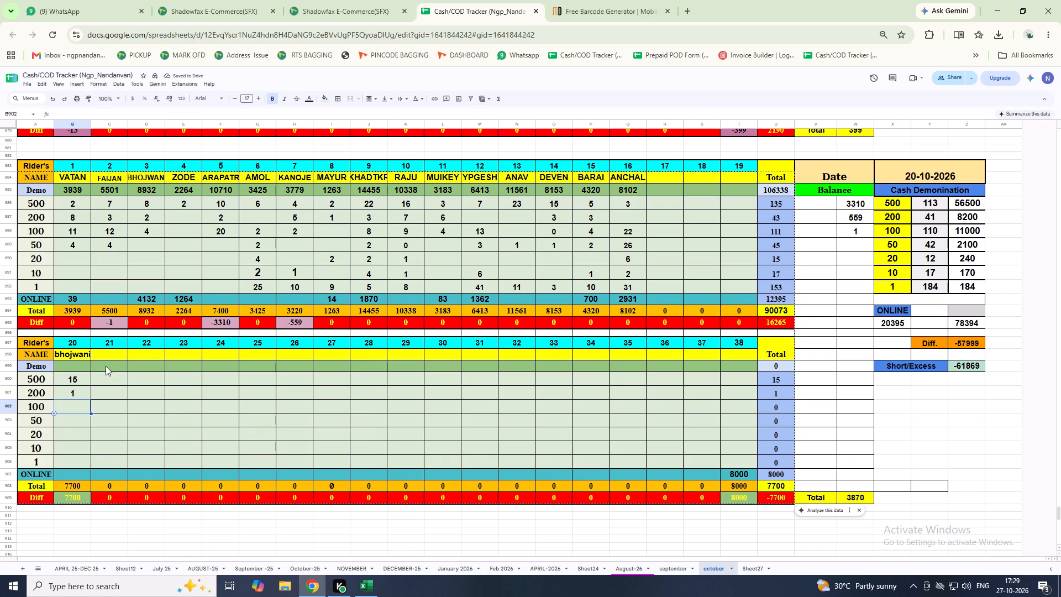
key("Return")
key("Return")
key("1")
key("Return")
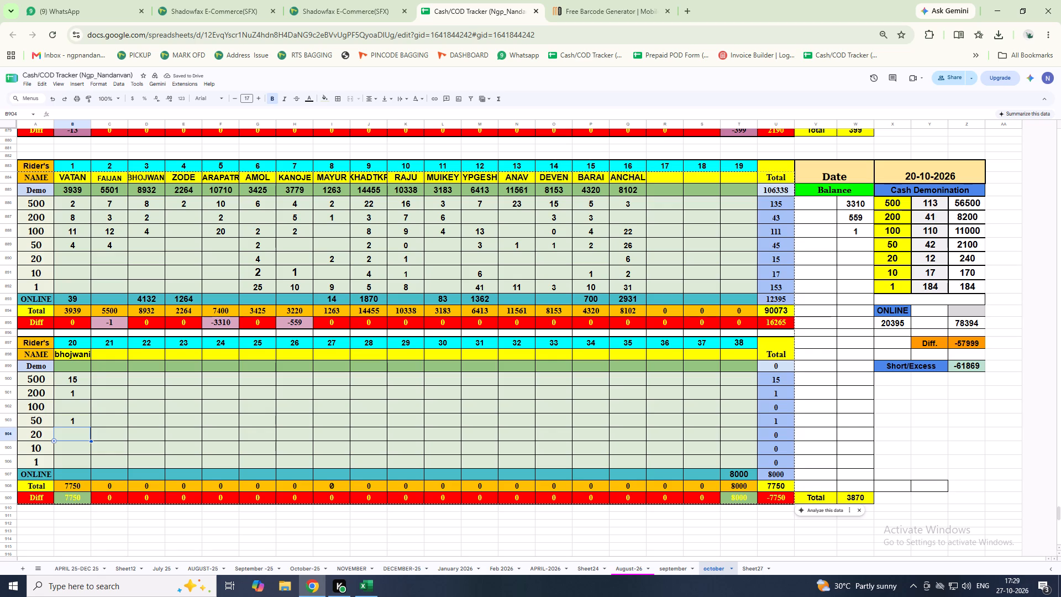
Change bhojwani's note counts to 17 for 500 and 2 for 200.
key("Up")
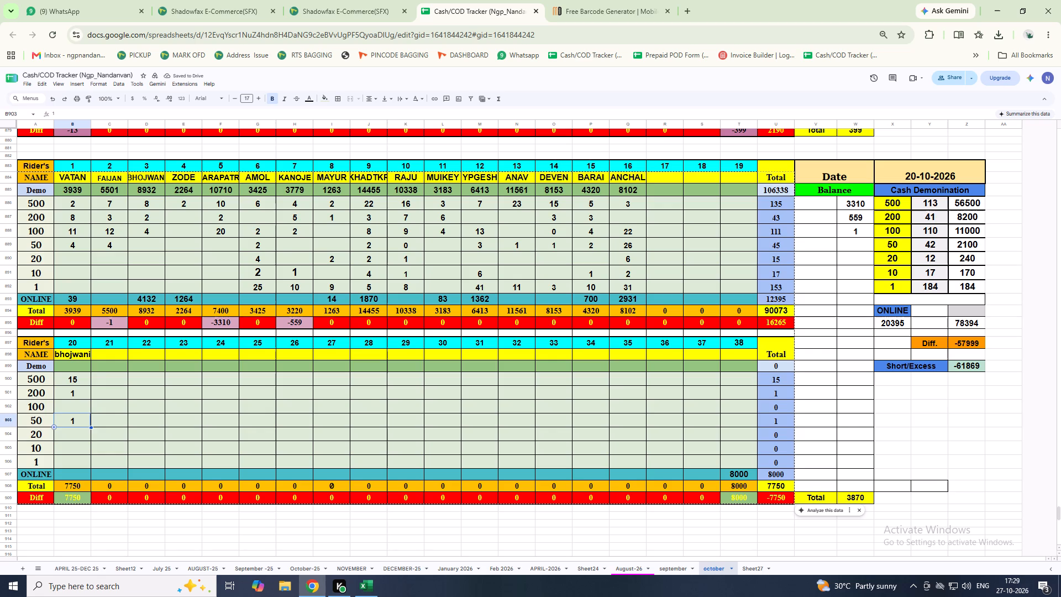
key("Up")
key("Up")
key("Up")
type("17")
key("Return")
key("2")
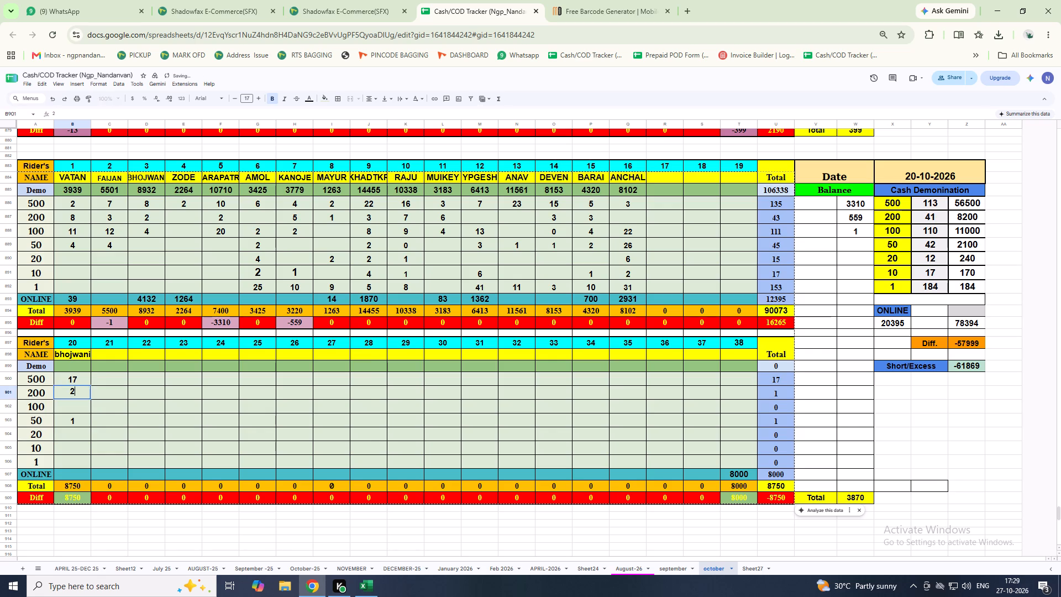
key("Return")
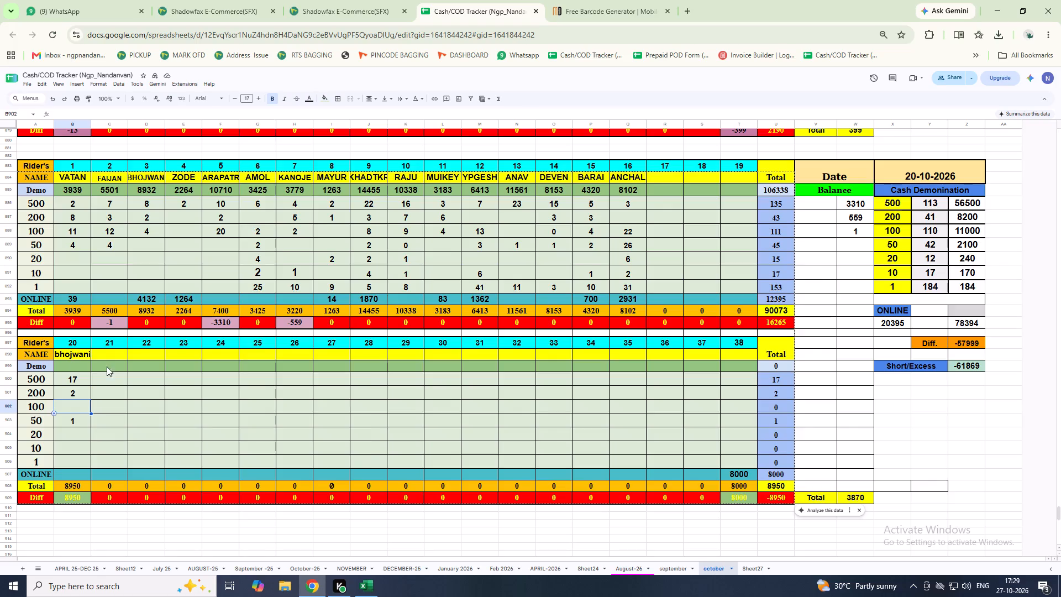
Check the rider's cash to be collected in the Shadowfax runsheet closure and enter 9036 as bhojwani's Demo amount in the tracker.
left_click(361, 16)
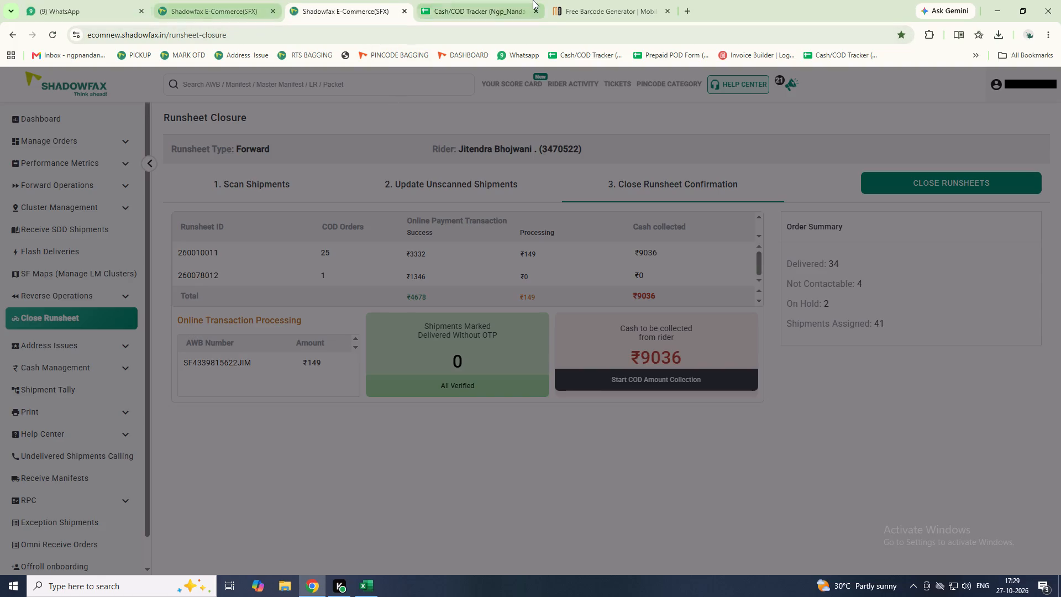
left_click(504, 8)
left_click(85, 366)
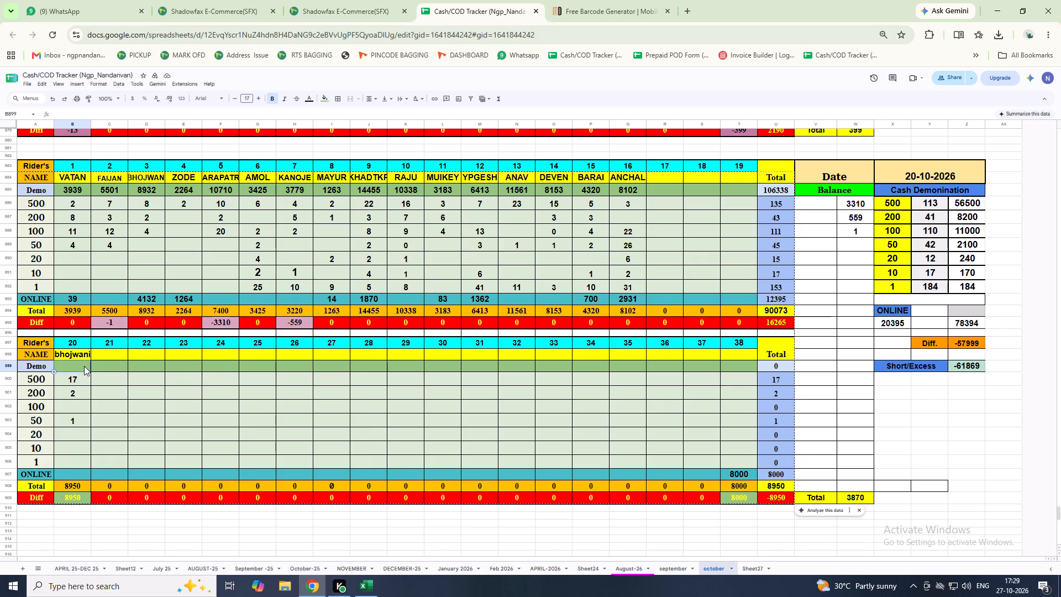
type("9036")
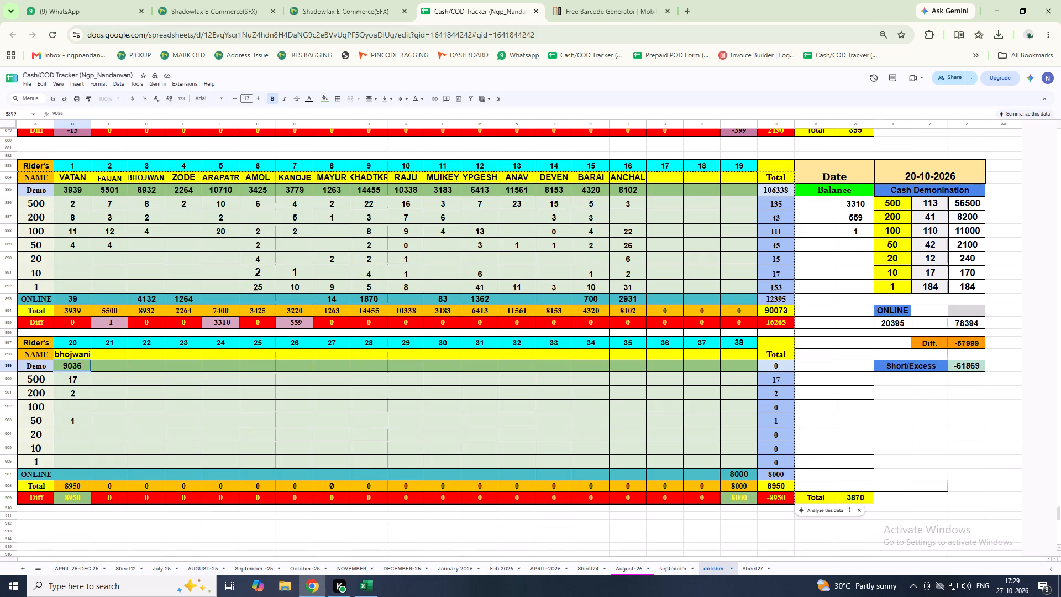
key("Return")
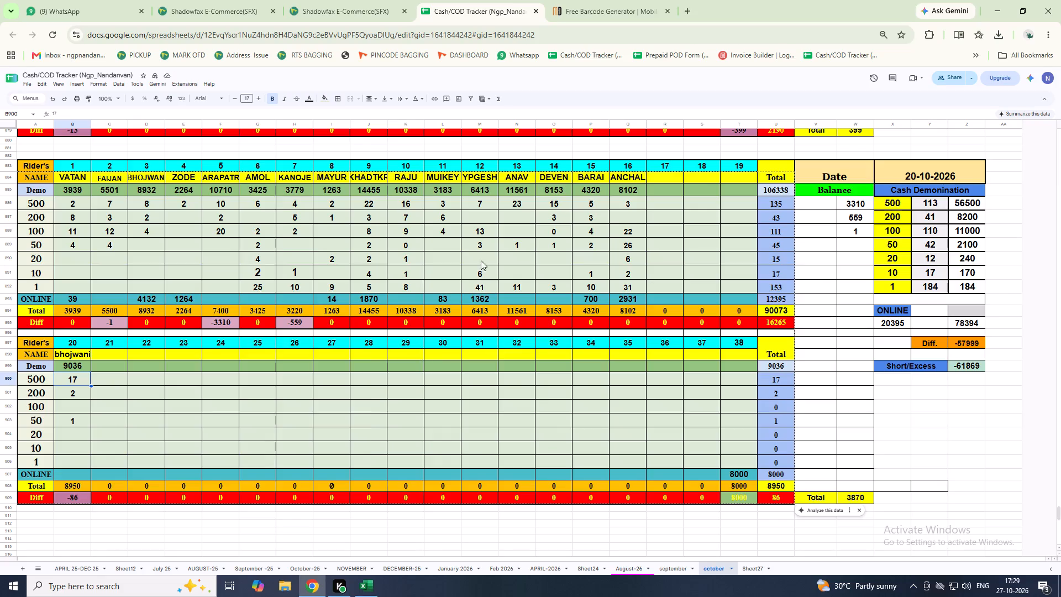
In the rider's Shadowfax runsheet closure, start COD collection by UPI/QR code and generate a QR code for ₹86.
left_click(370, 7)
left_click(628, 385)
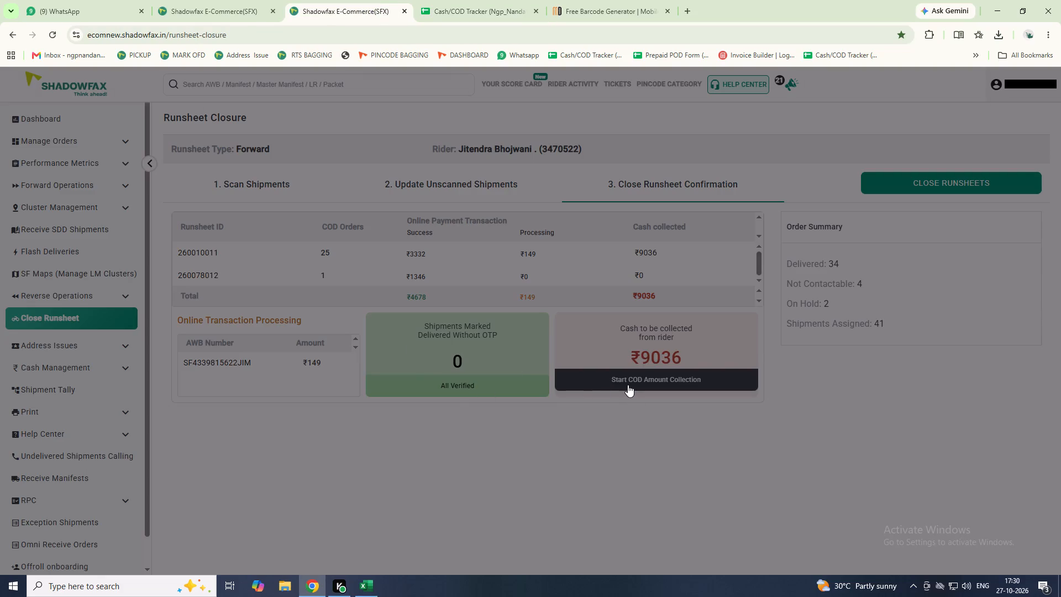
left_click(454, 332)
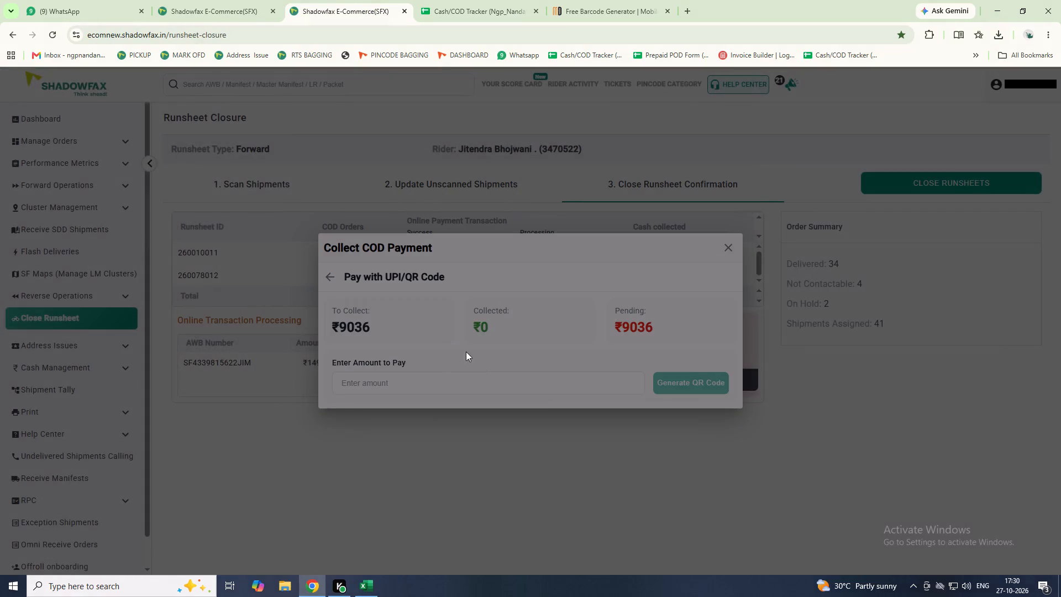
left_click(477, 375)
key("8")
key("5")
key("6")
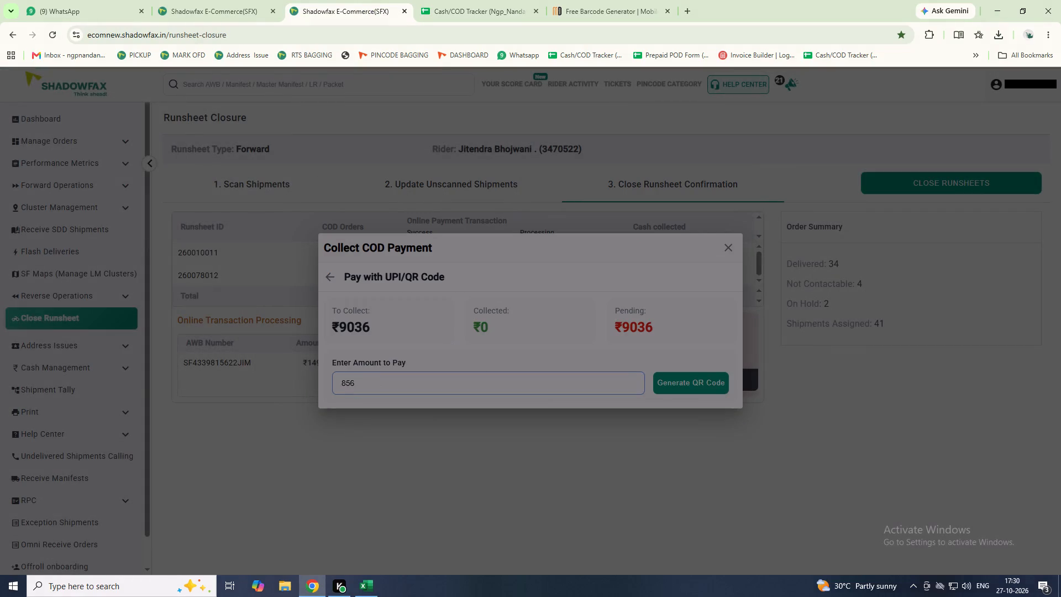
key("BackSpace")
key("BackSpace")
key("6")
left_click(687, 386)
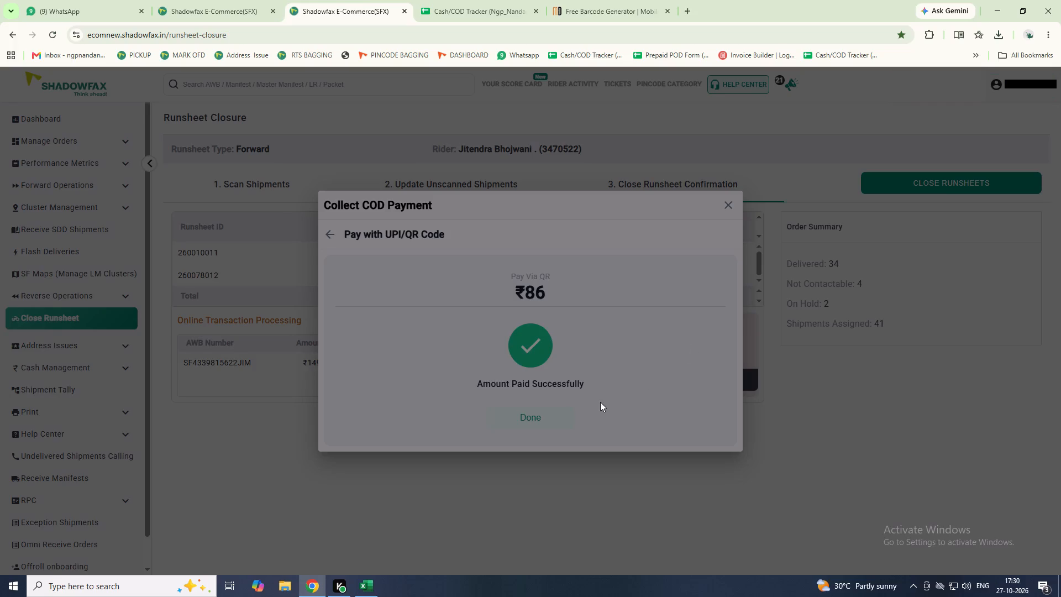
left_click(516, 421)
left_click(602, 375)
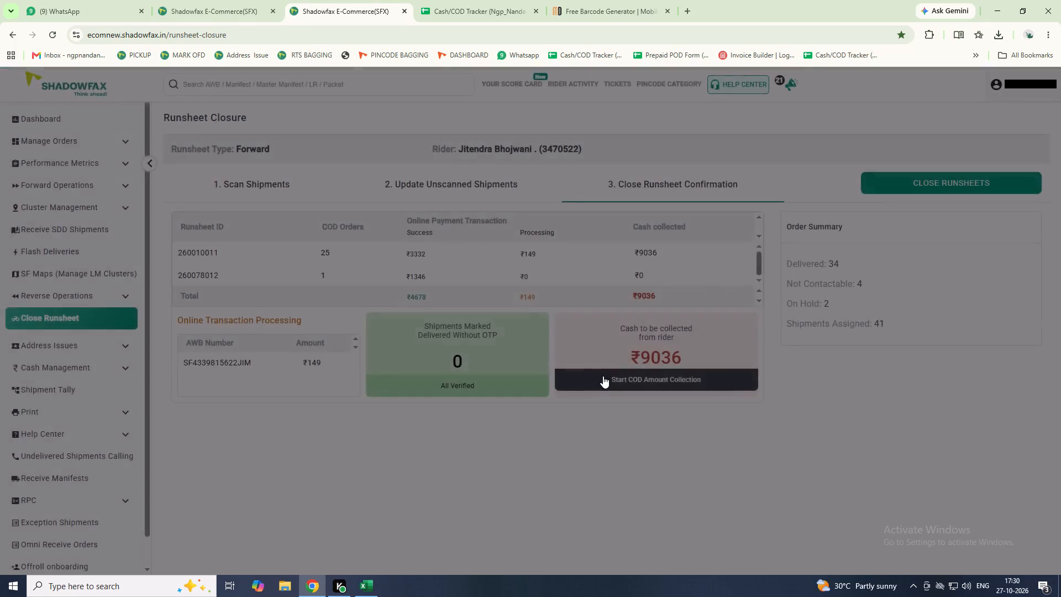
double_click(619, 342)
left_click(622, 342)
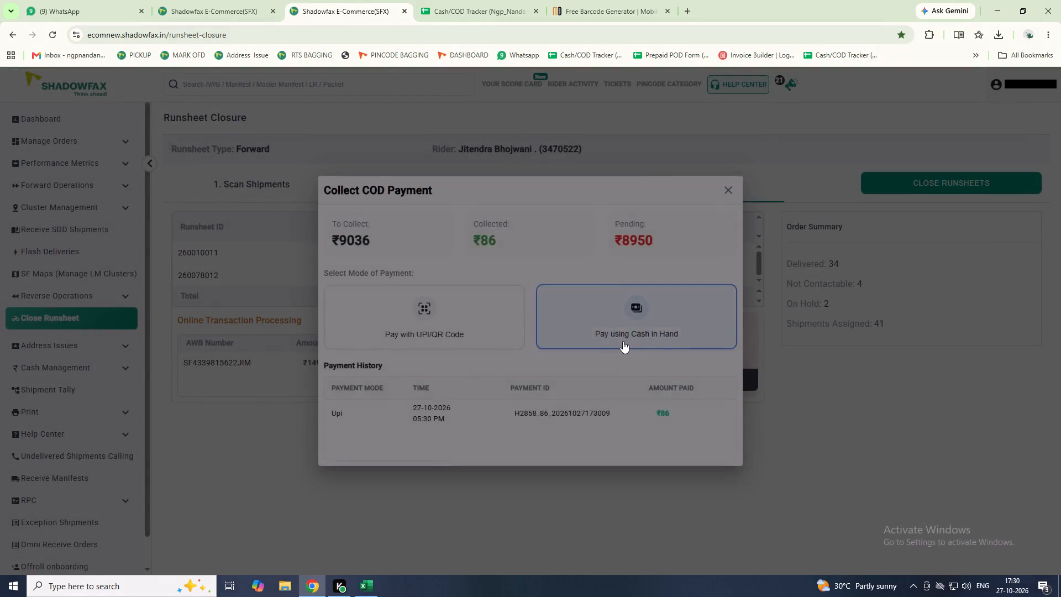
left_click(594, 378)
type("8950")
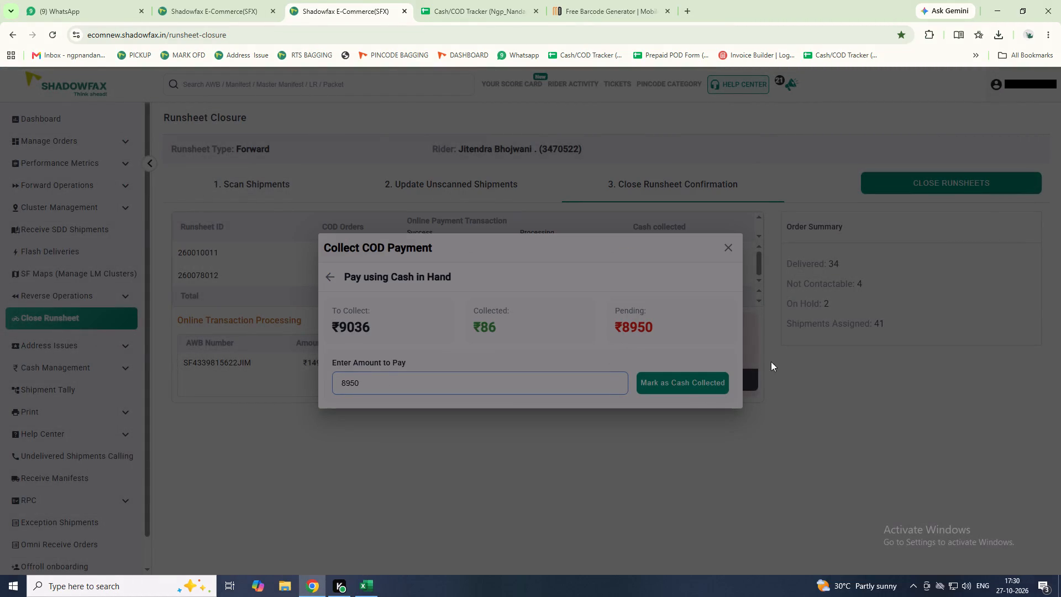
left_click(697, 391)
left_click(731, 190)
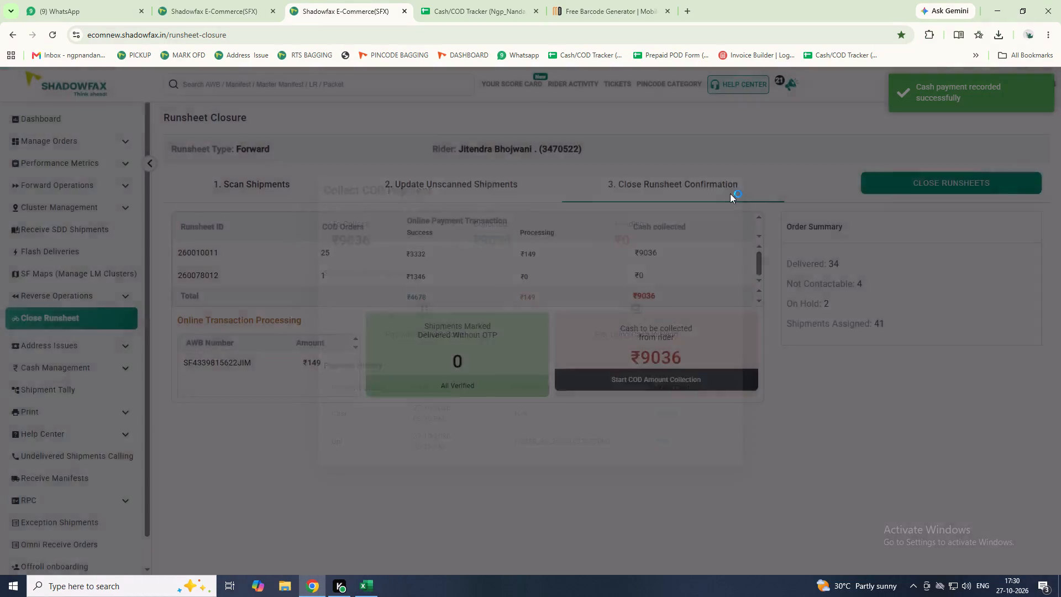
left_click(708, 384)
left_click(713, 383)
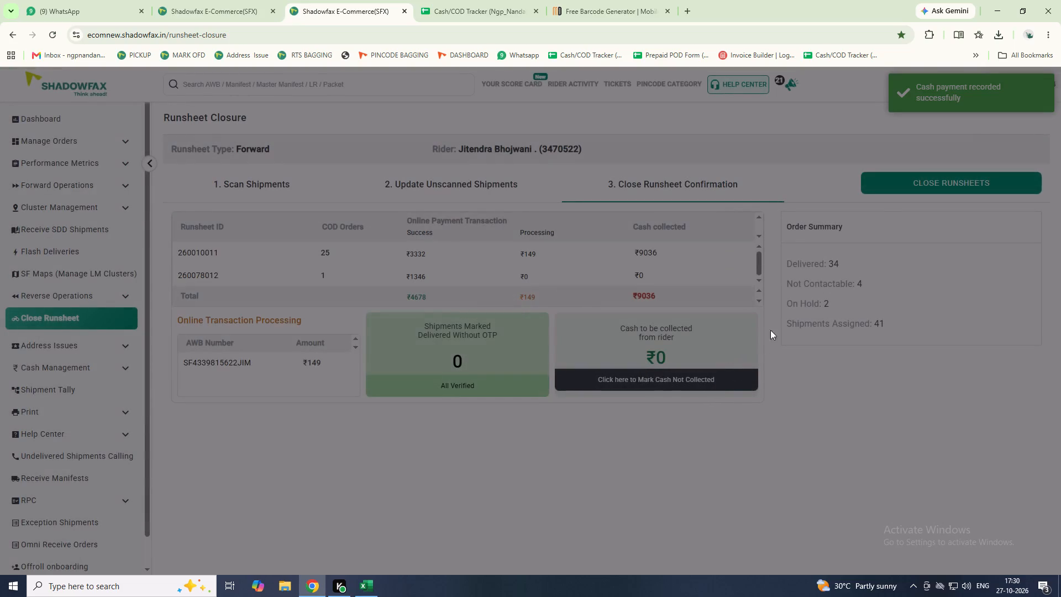
left_click(885, 191)
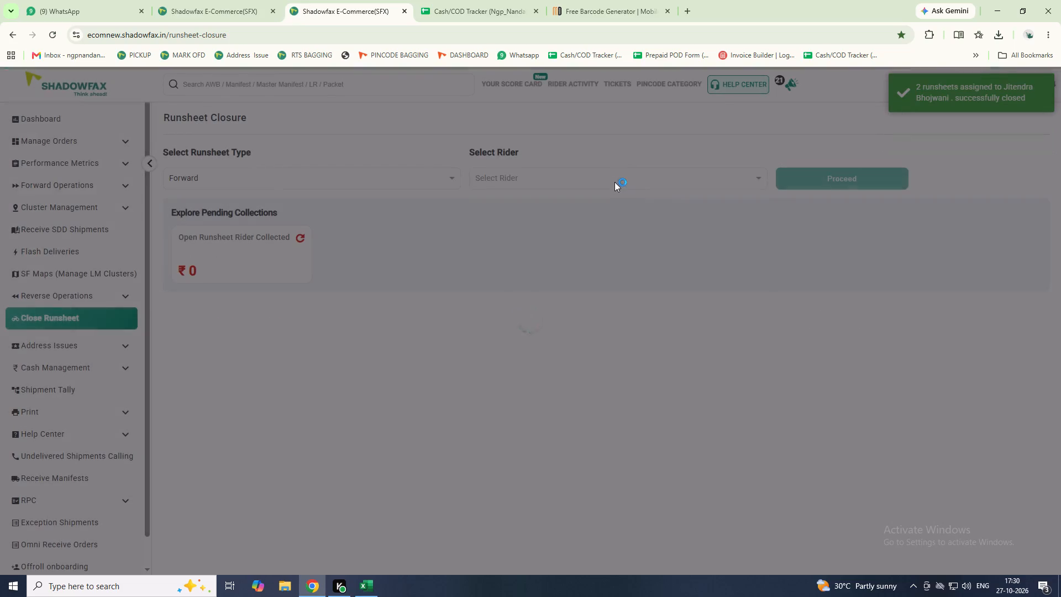
Search riders for "moh", choose Barapatre and proceed with the Forward runsheet closure, ready for AWB scanning.
left_click(614, 182)
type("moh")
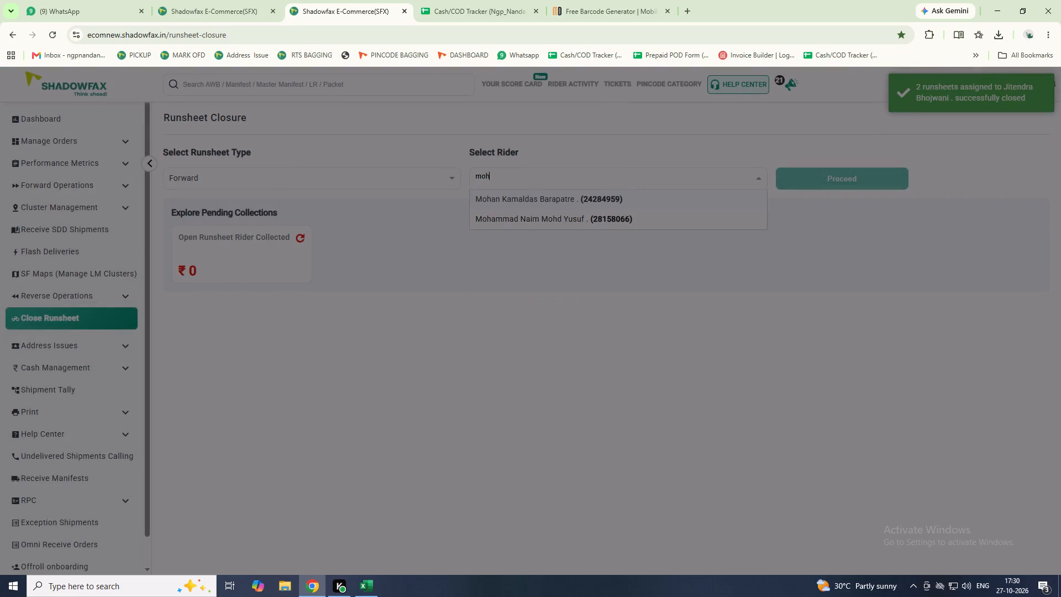
left_click_drag(617, 193, 622, 193)
left_click(799, 166)
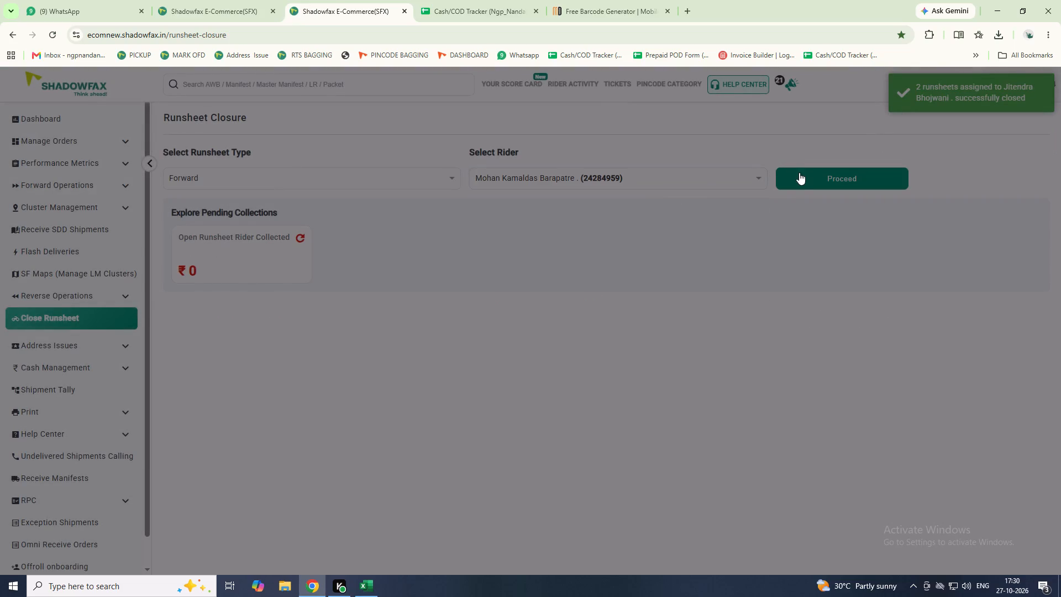
left_click(800, 174)
double_click(830, 227)
left_click(830, 229)
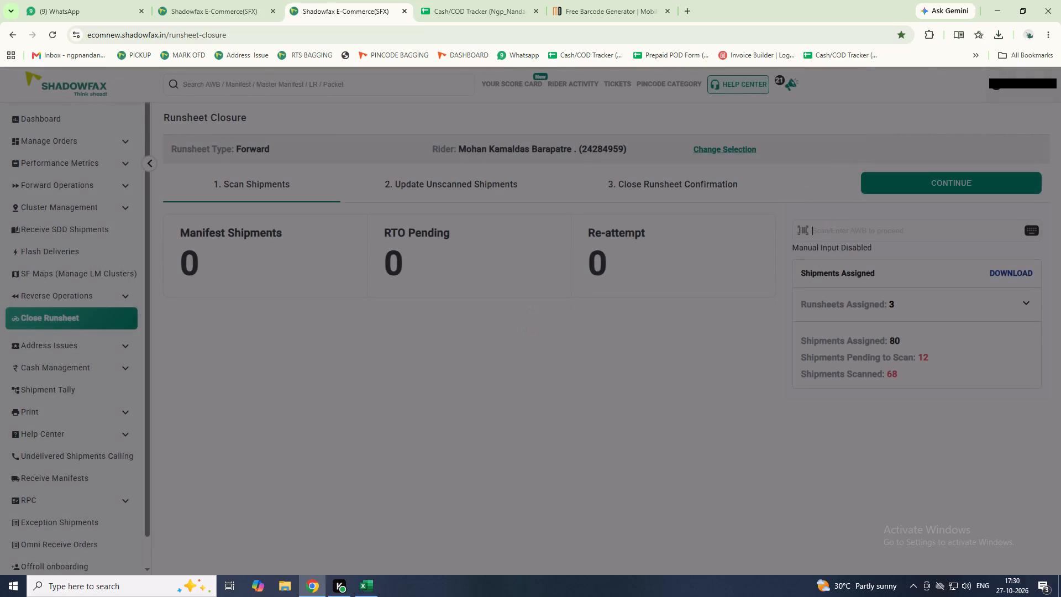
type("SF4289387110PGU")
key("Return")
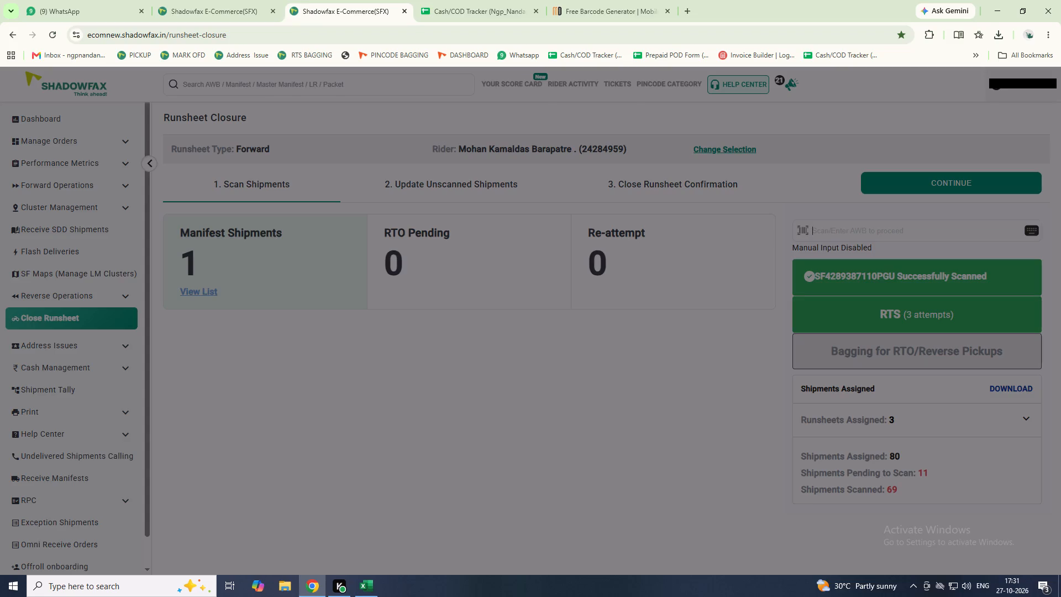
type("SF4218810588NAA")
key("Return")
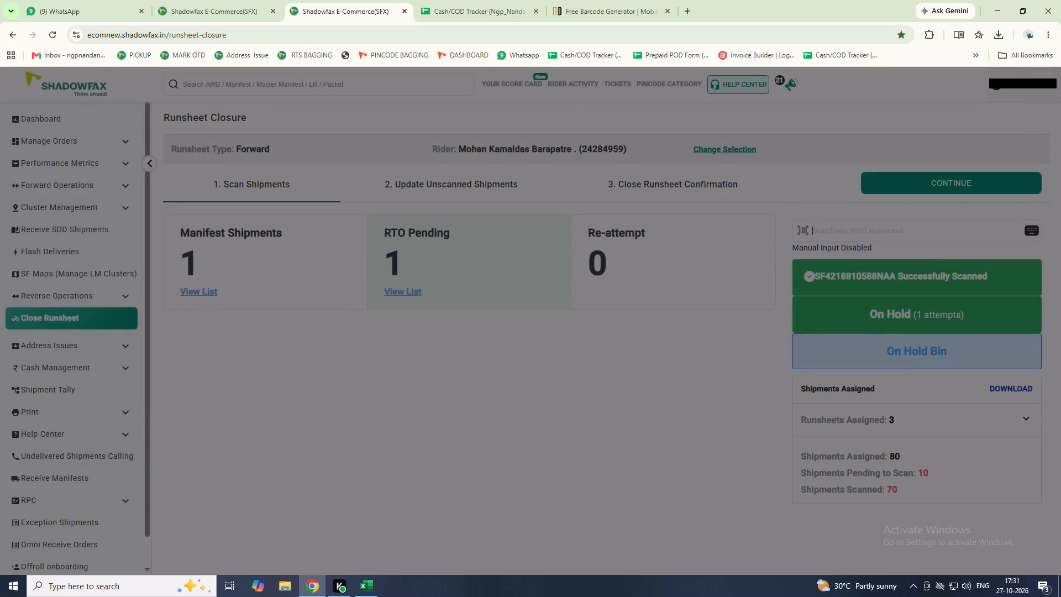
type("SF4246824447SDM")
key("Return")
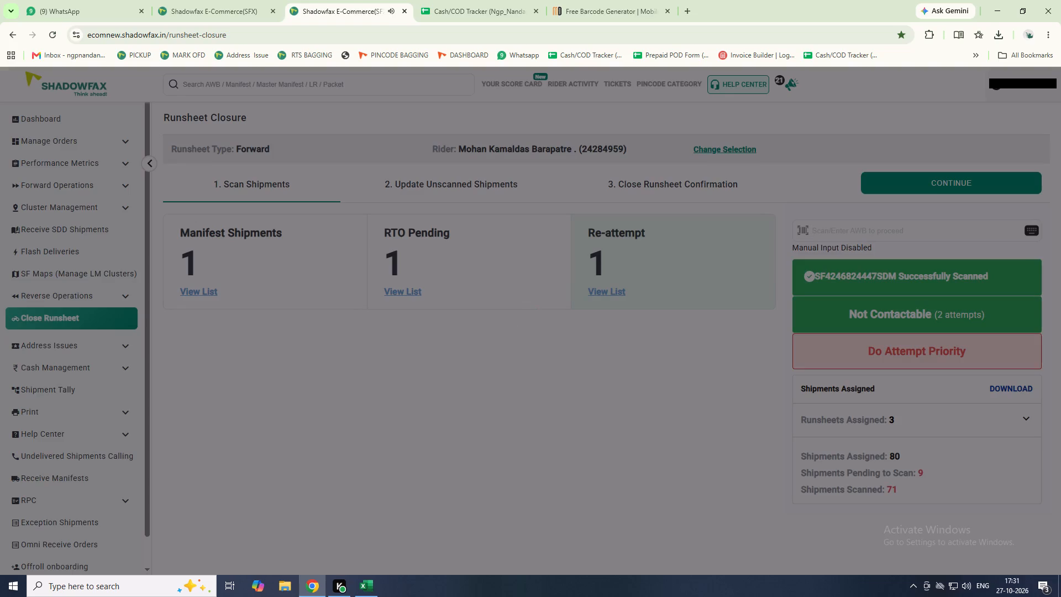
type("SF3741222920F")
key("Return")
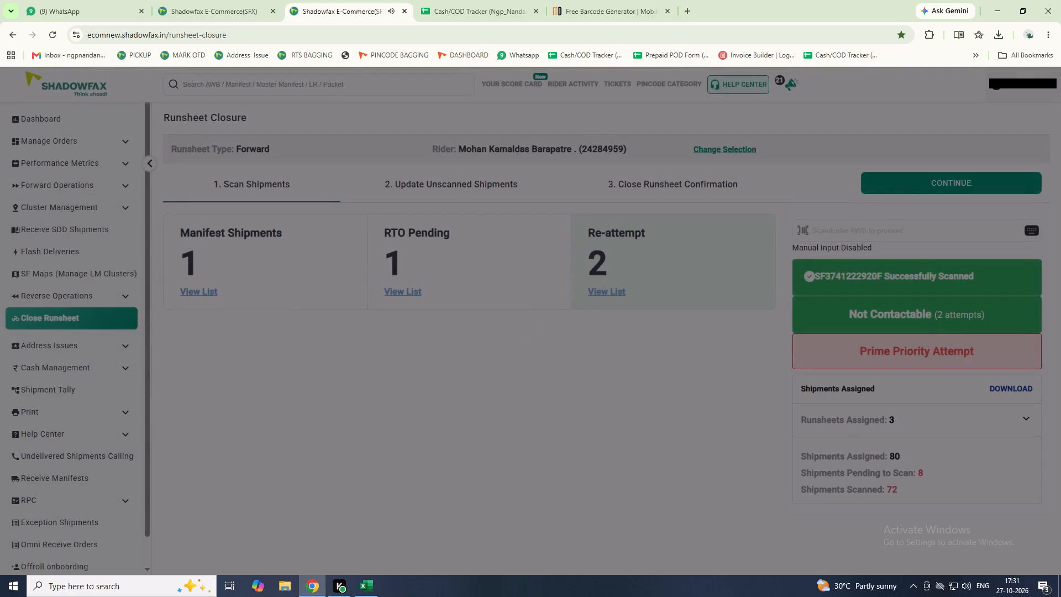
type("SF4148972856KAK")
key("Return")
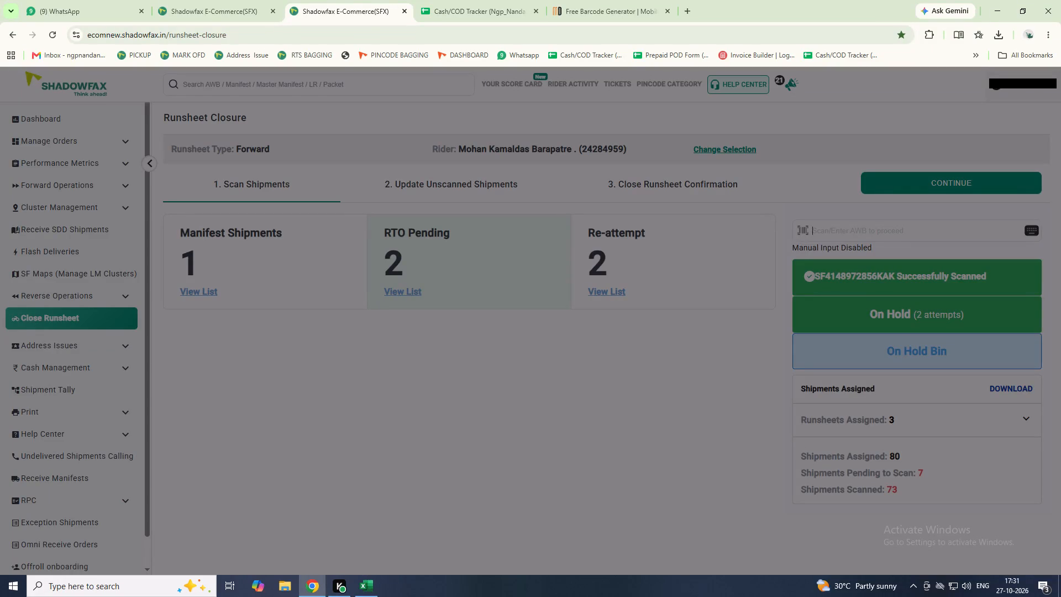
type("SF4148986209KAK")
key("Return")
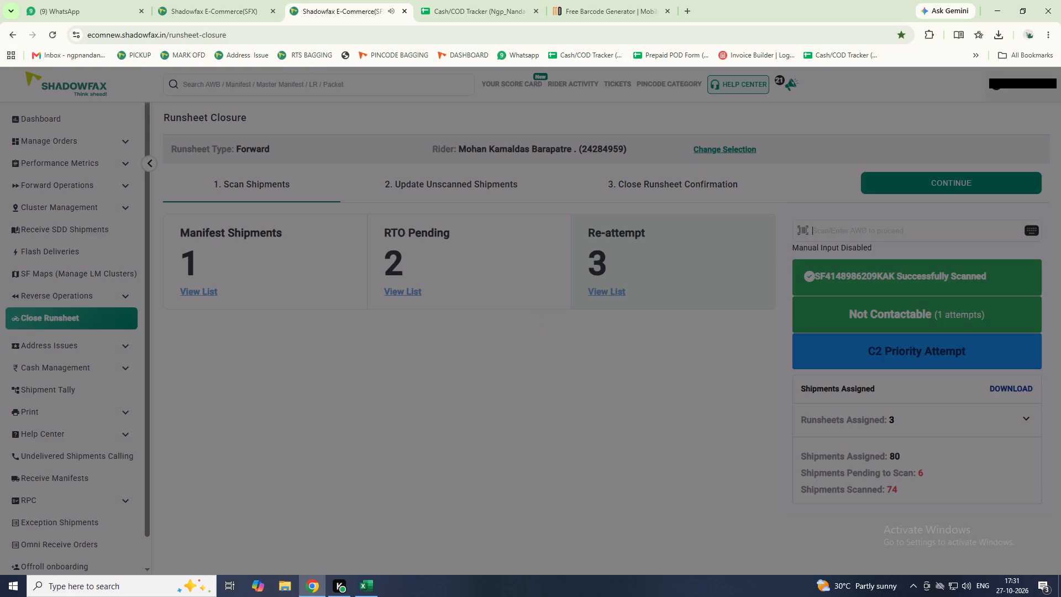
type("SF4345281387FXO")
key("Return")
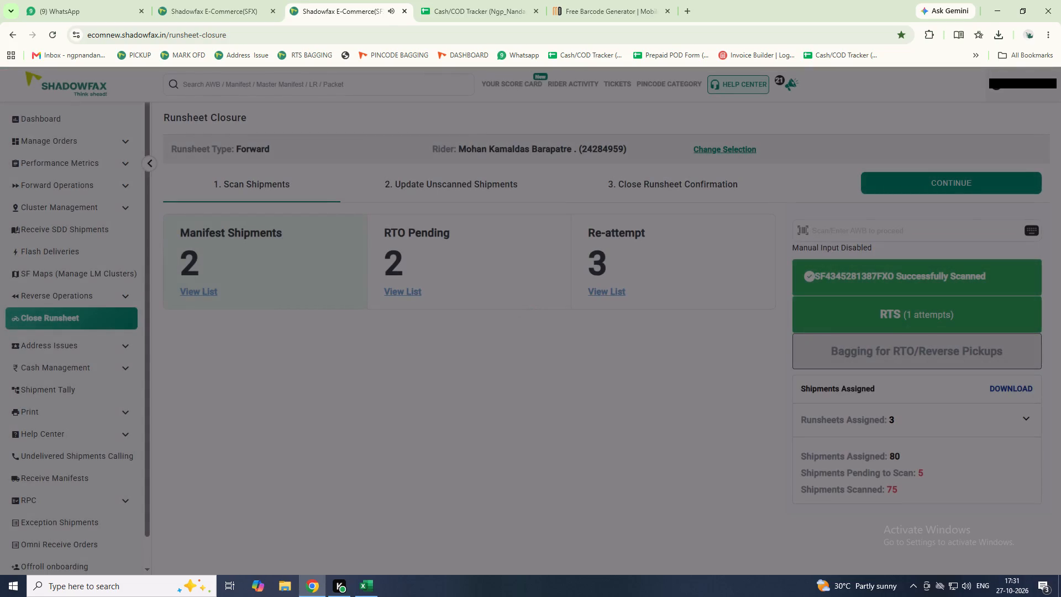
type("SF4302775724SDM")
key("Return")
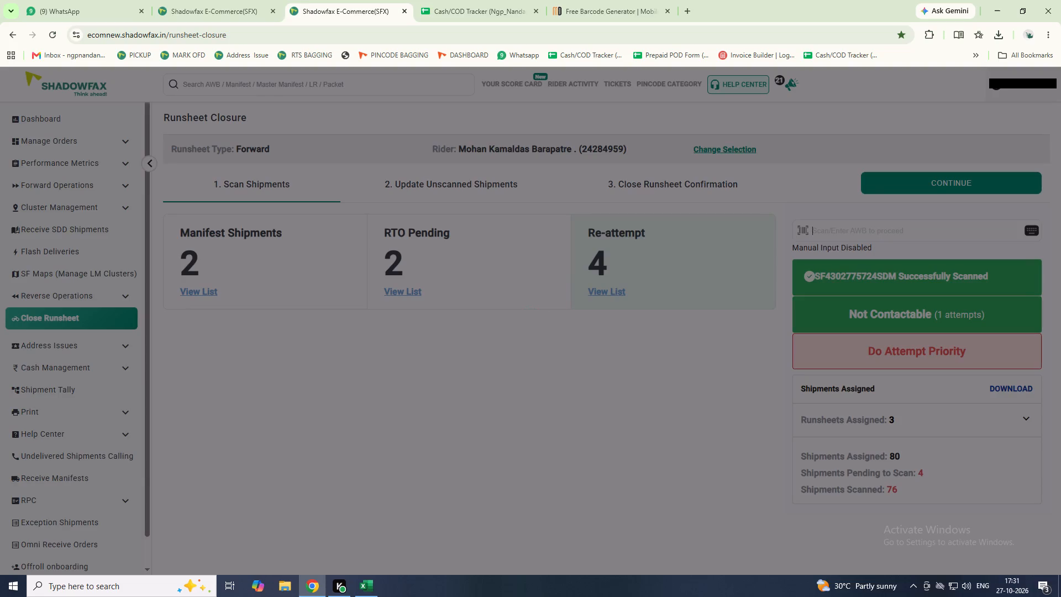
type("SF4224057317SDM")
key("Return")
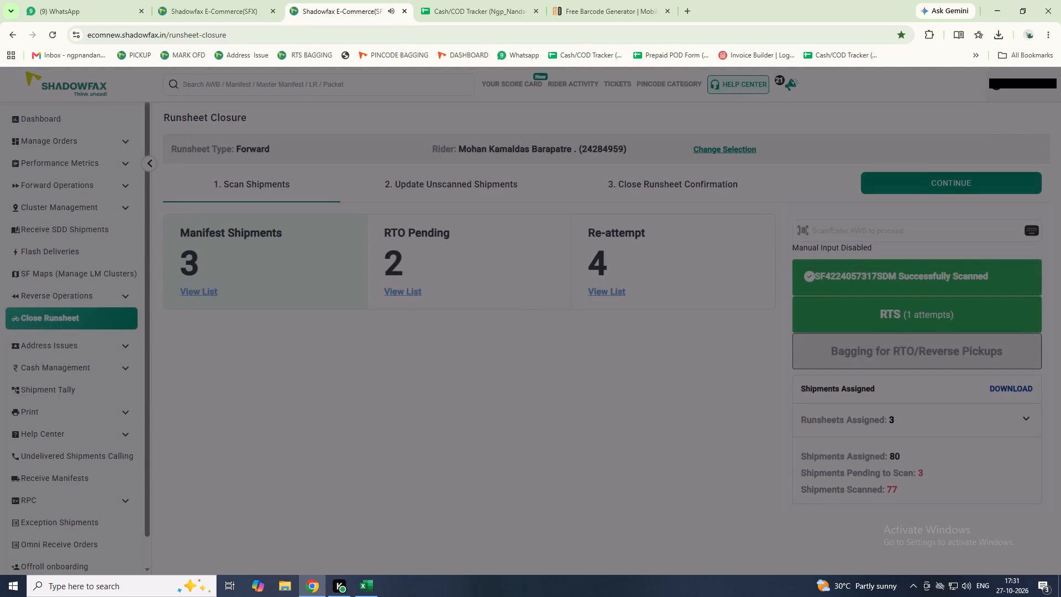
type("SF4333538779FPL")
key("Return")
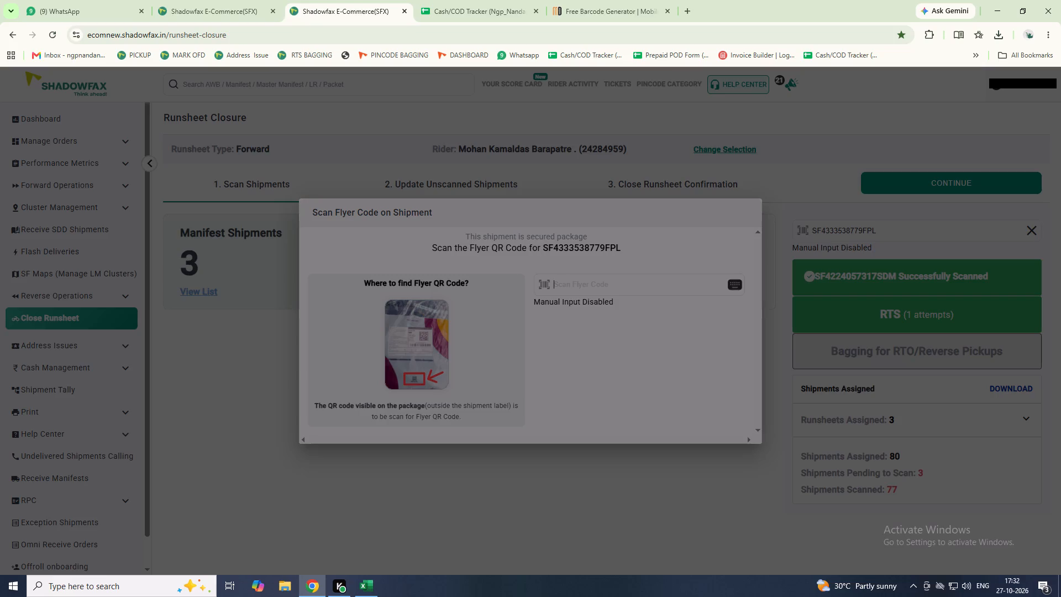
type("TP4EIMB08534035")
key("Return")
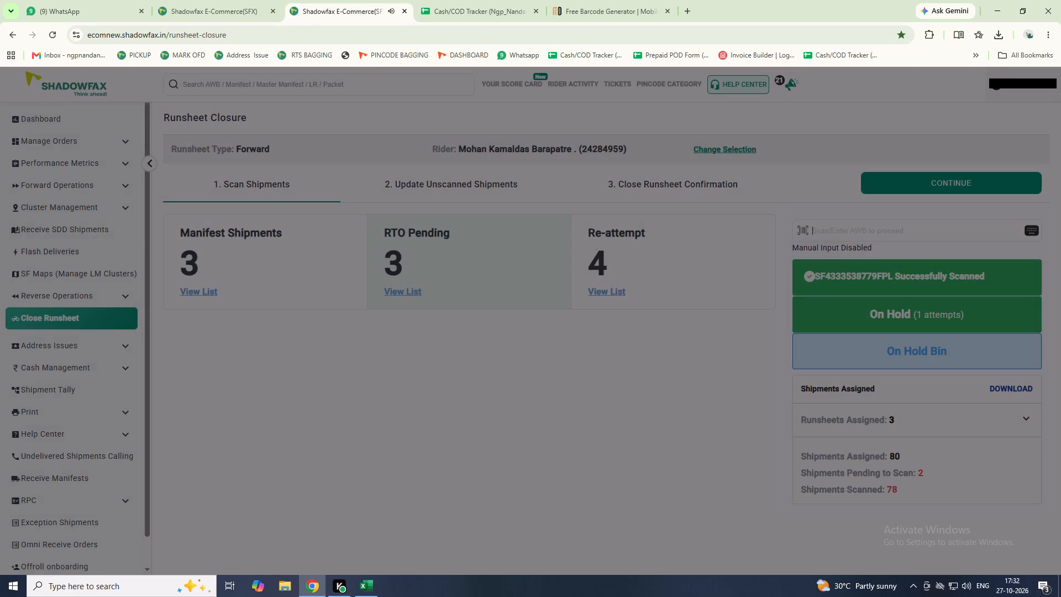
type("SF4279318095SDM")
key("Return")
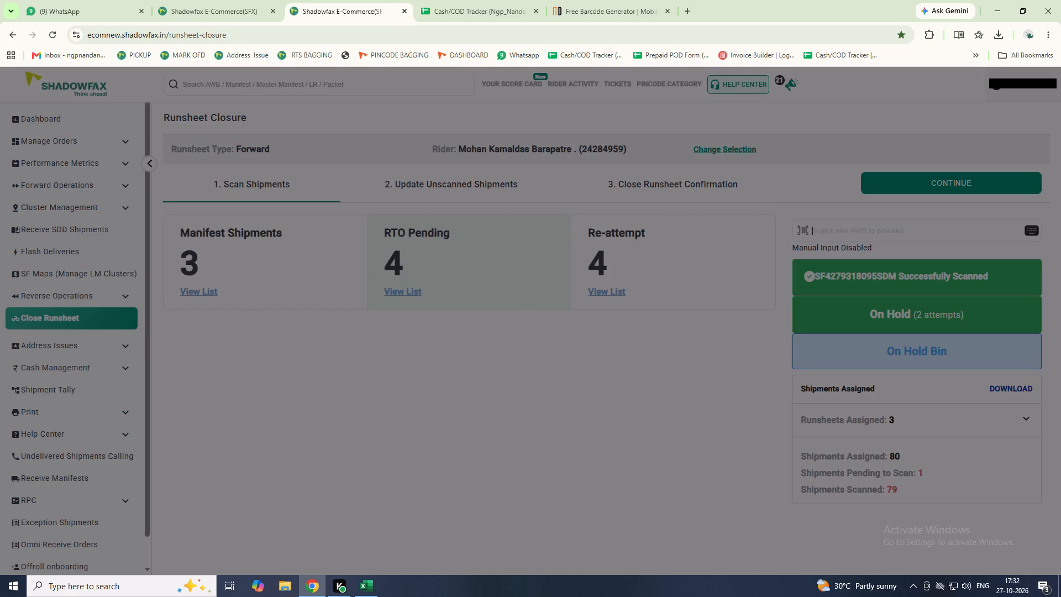
left_click(822, 230)
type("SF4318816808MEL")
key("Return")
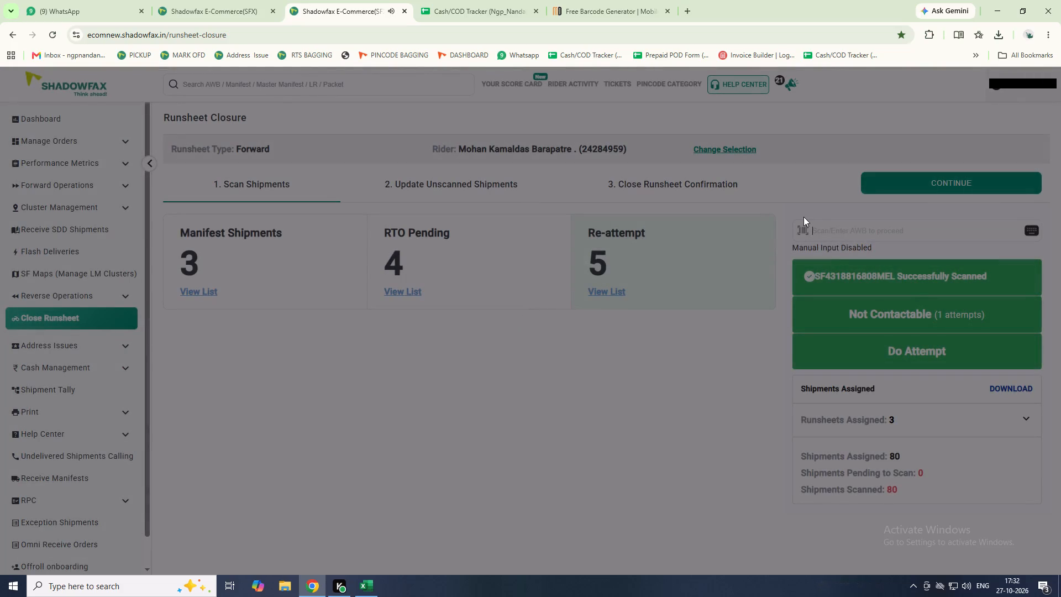
left_click(683, 182)
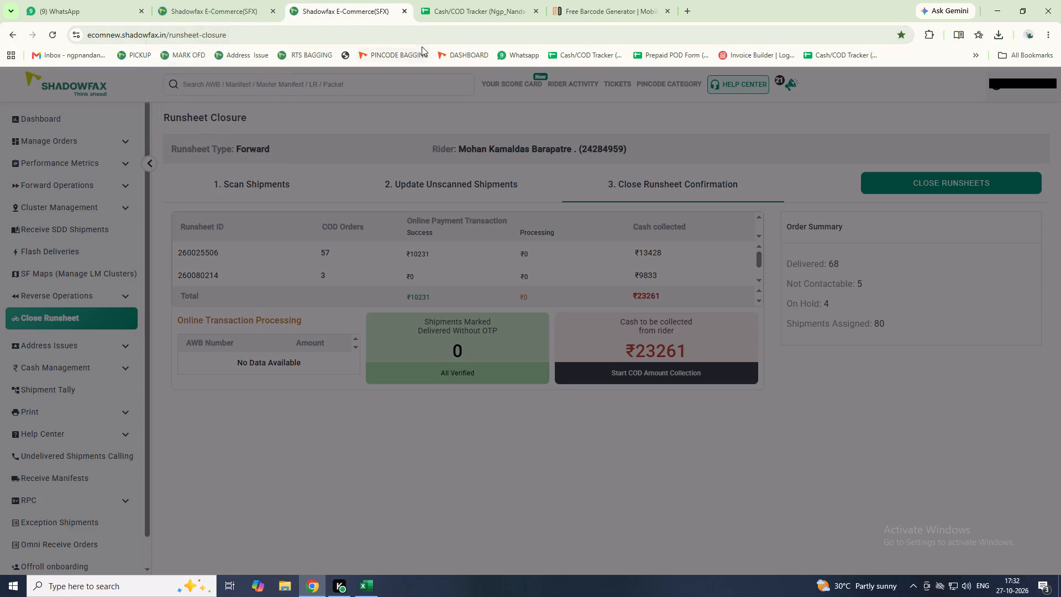
left_click(466, 14)
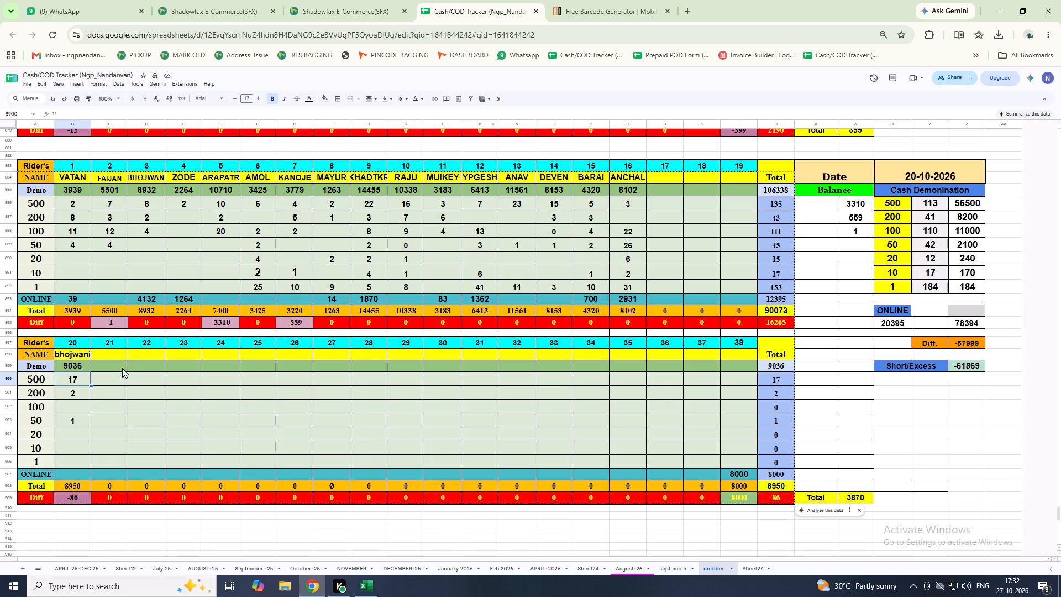
left_click(122, 368)
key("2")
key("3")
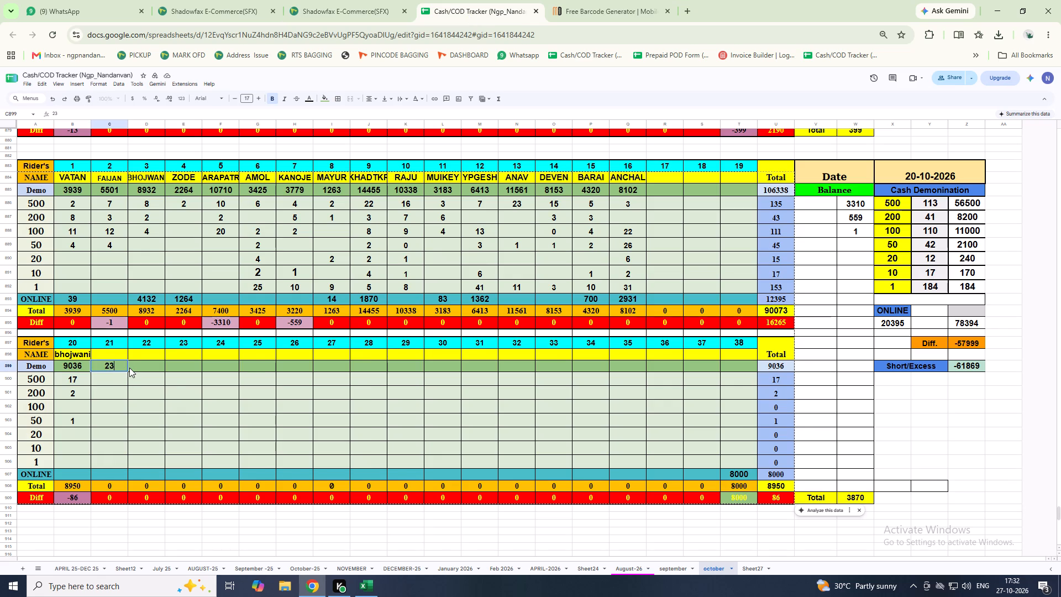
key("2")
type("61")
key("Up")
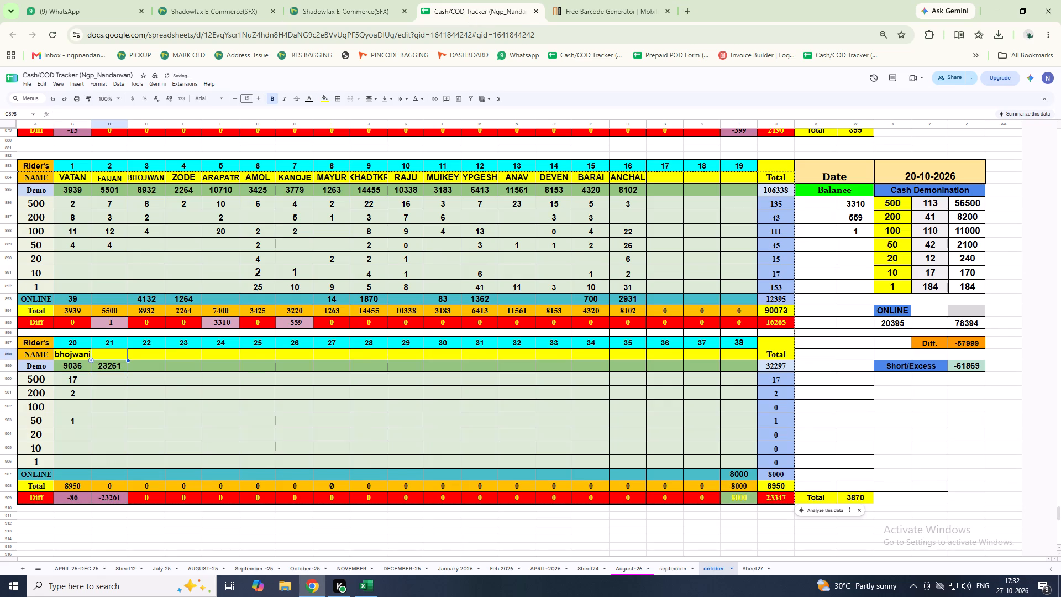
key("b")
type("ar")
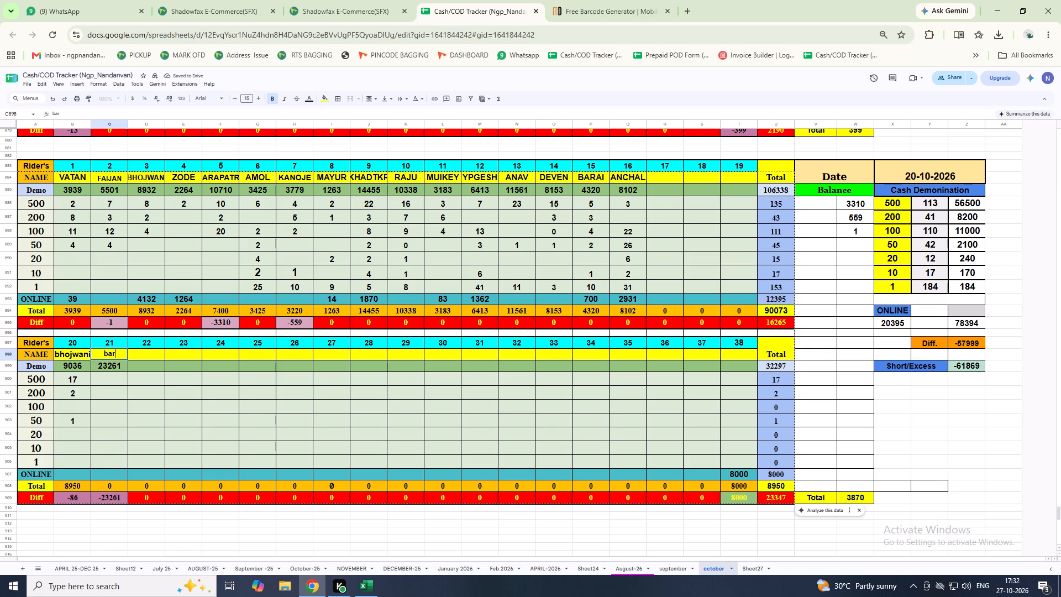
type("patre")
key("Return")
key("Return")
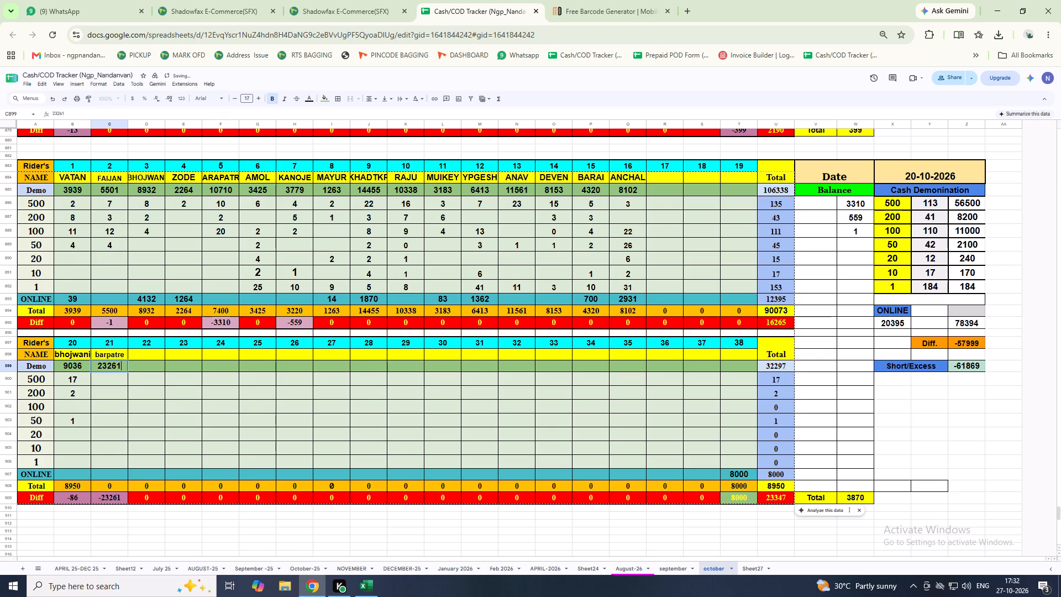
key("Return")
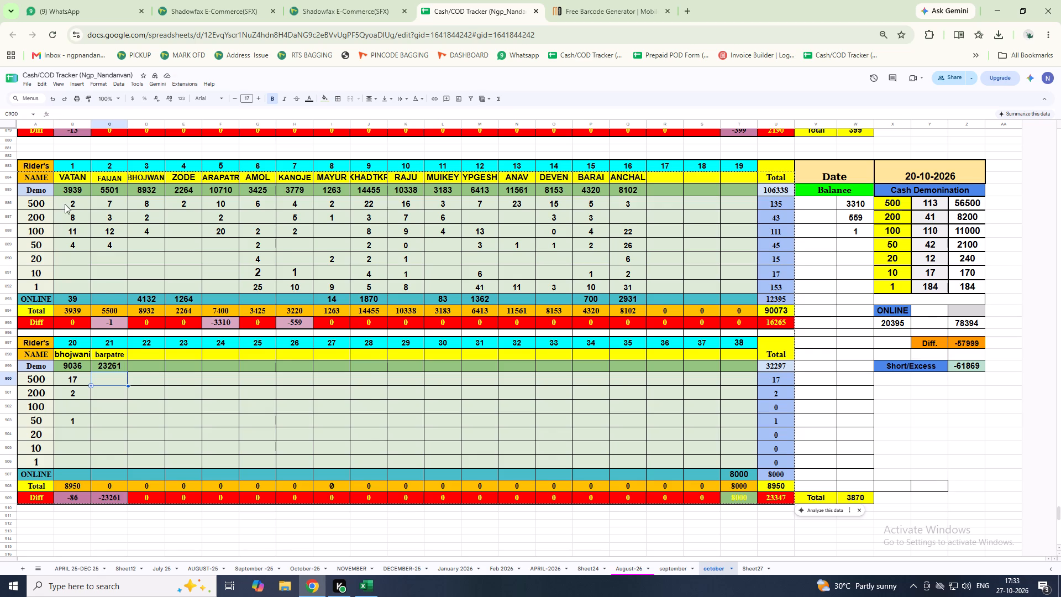
Clear the rider names from VATAN through rider 17 in the tracker's upper block dated 20-10-2026.
left_click(72, 177)
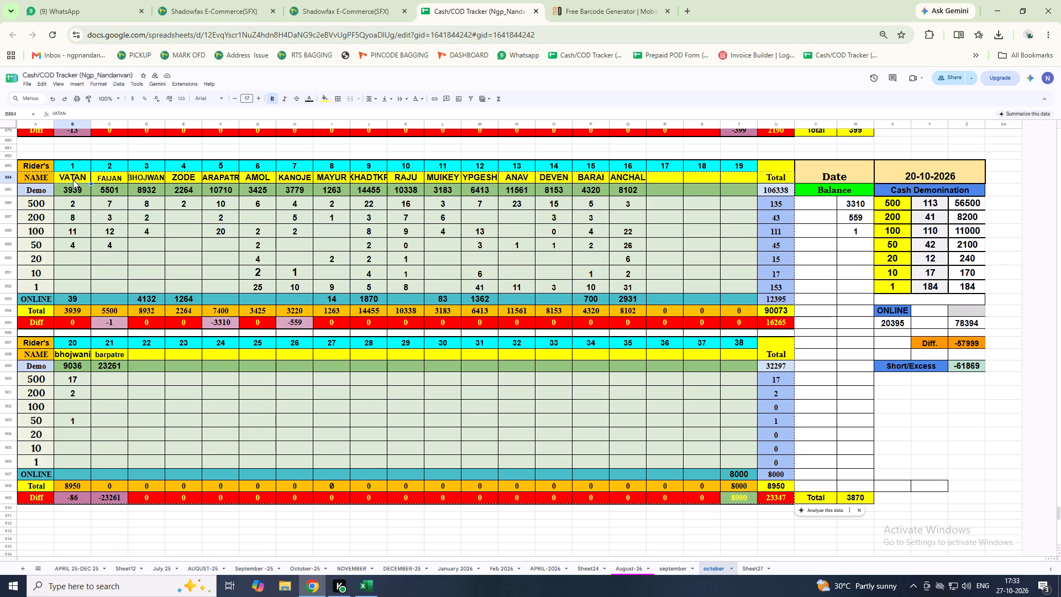
key("shift+Right")
key("shift+Right")
key("shift+Right")
key("shift+Right")
key("shift+Right")
key("shift+Right")
key("shift+Right")
key("shift+Right")
key("shift+Right")
key("shift+Right")
key("shift+Right")
key("shift+Right")
key("shift+Right")
key("shift+Right")
key("shift+Right")
key("shift+Right")
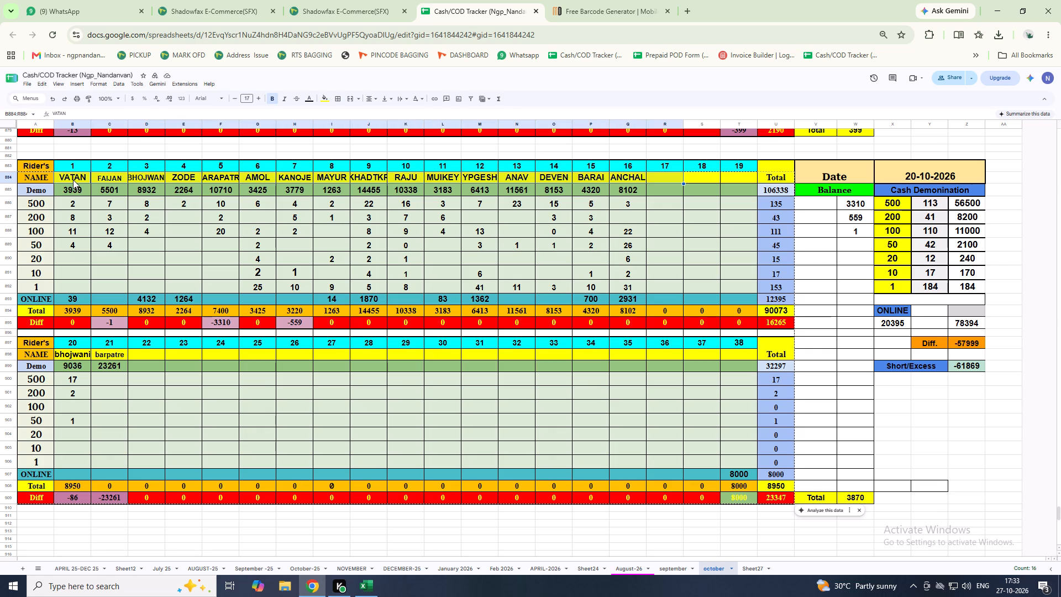
key("Delete")
Clear the cash denomination counts from 500 down to 1 for riders 1 through 19 in the upper block dated 20-10-2026.
left_click(69, 200)
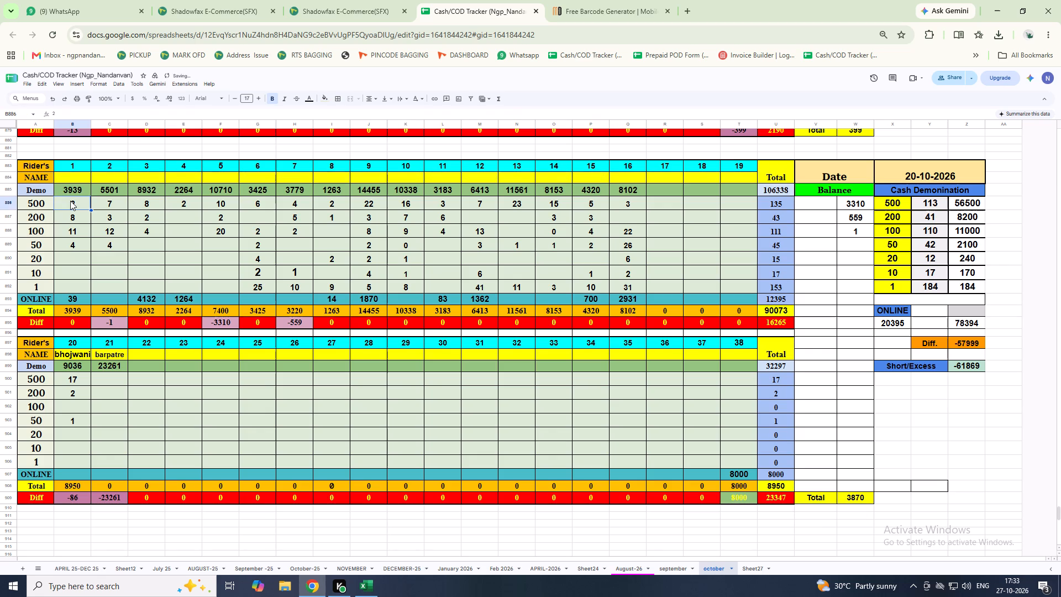
key("shift+Right")
key("shift+Right")
key("shift+Right")
key("shift+Right")
key("shift+Right")
key("shift+Right")
key("shift+Right")
key("shift+Right")
key("shift+Right")
key("shift+Right")
key("shift+Right")
key("shift+Right")
key("shift+Right")
key("shift+Right")
key("shift+Right")
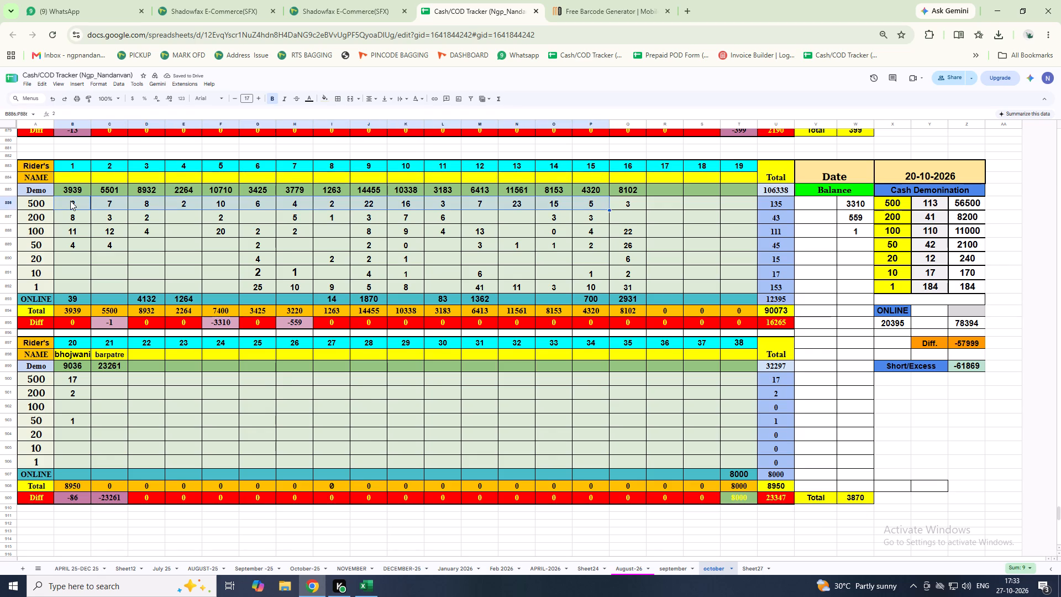
key("shift+Right")
key("shift+Right")
key("shift+Right")
key("shift+Down")
key("shift+Down")
key("shift+Down")
key("shift+Down")
key("shift+Down")
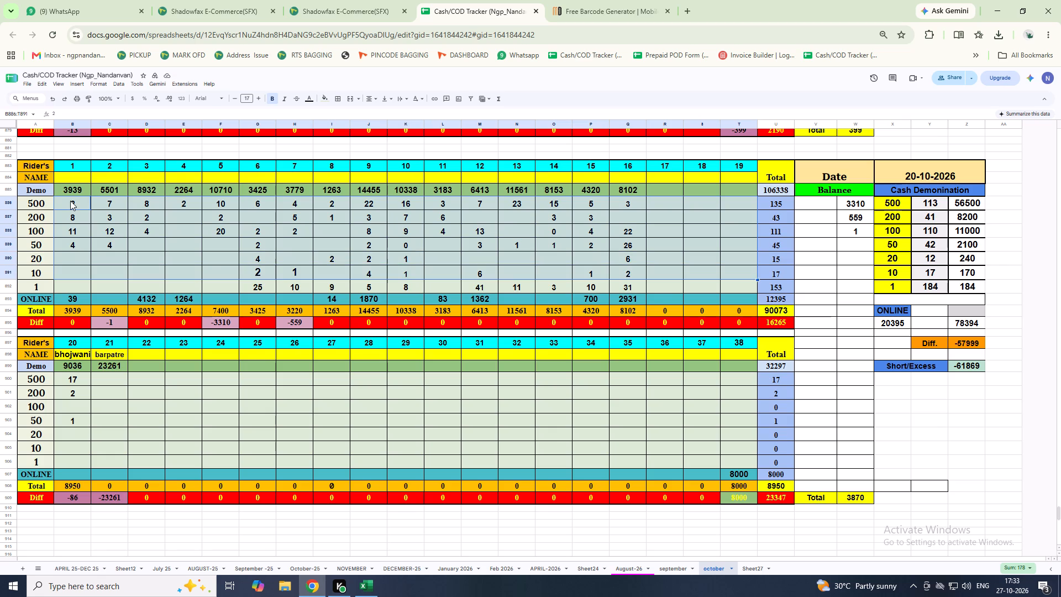
key("shift+Down")
key("Delete")
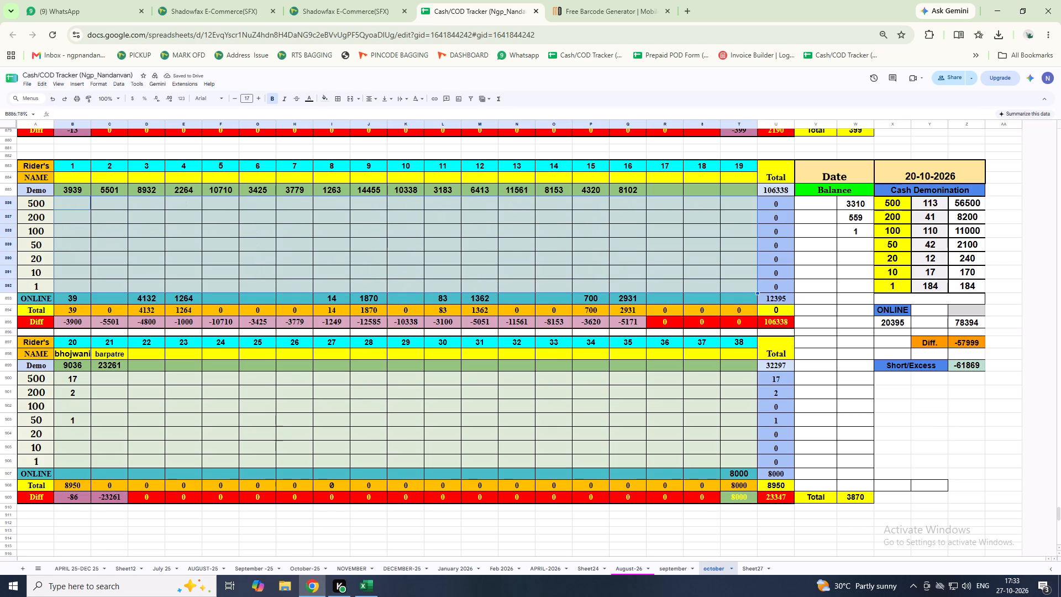
Enter barpatre's note counts under rider 21: 28 of 500, 12 of 200, 24 of 100 and 6 of 50.
left_click(114, 378)
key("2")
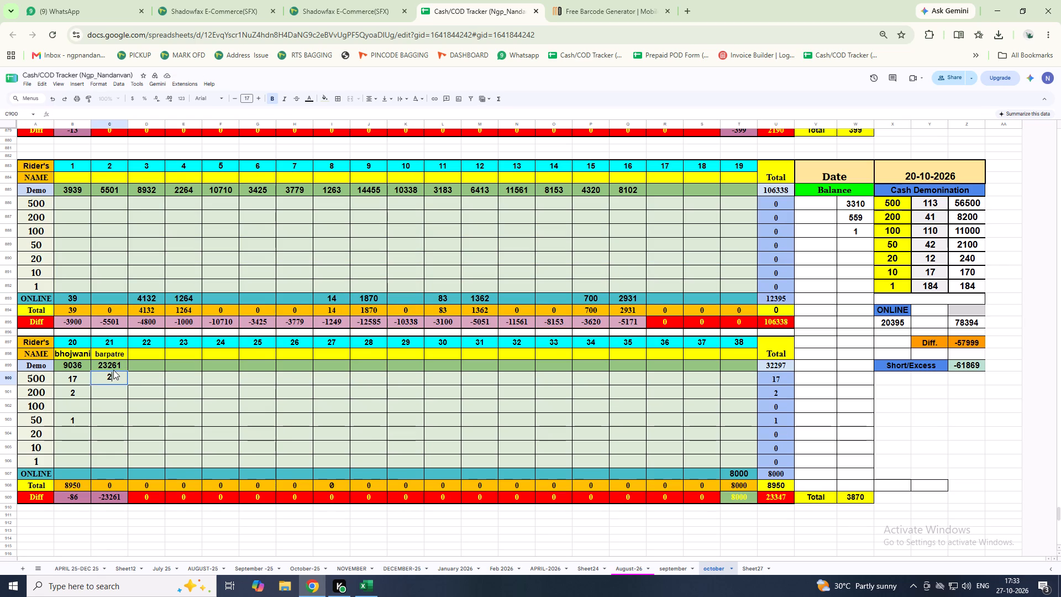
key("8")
key("Return")
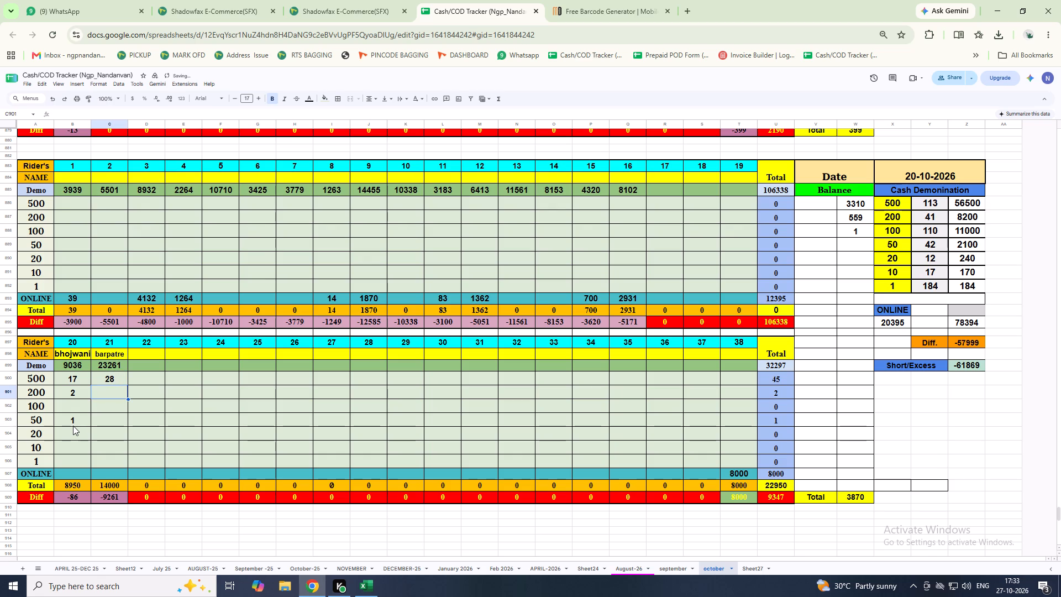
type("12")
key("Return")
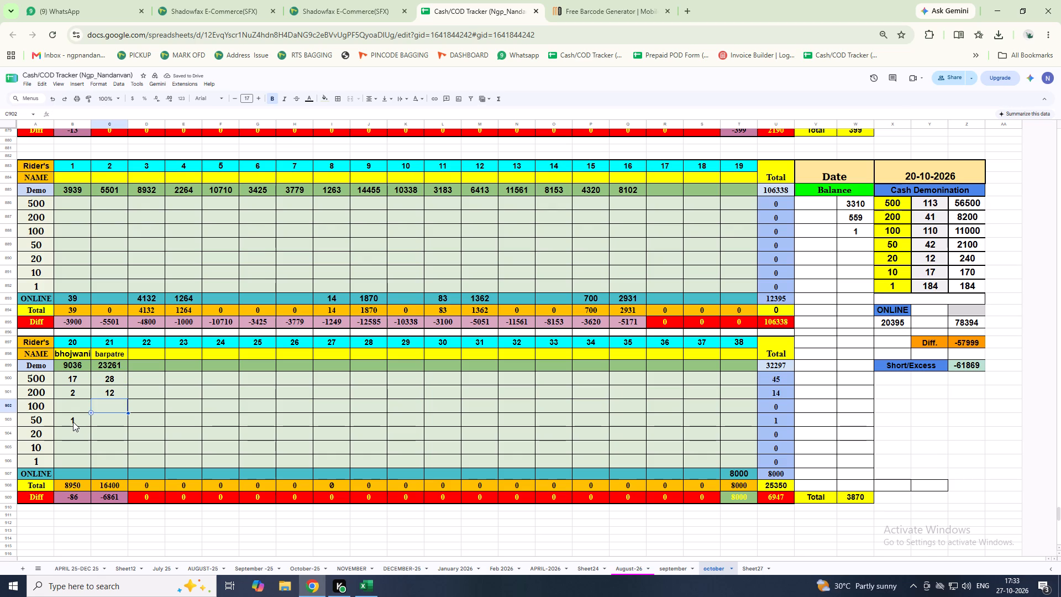
left_click(65, 303)
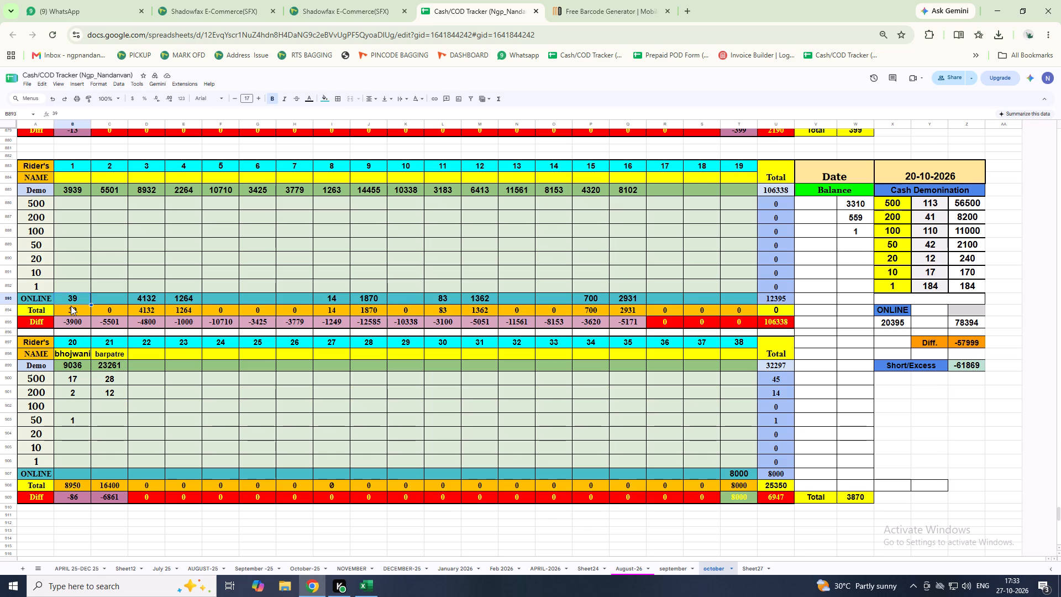
left_click(119, 406)
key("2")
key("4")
key("Return")
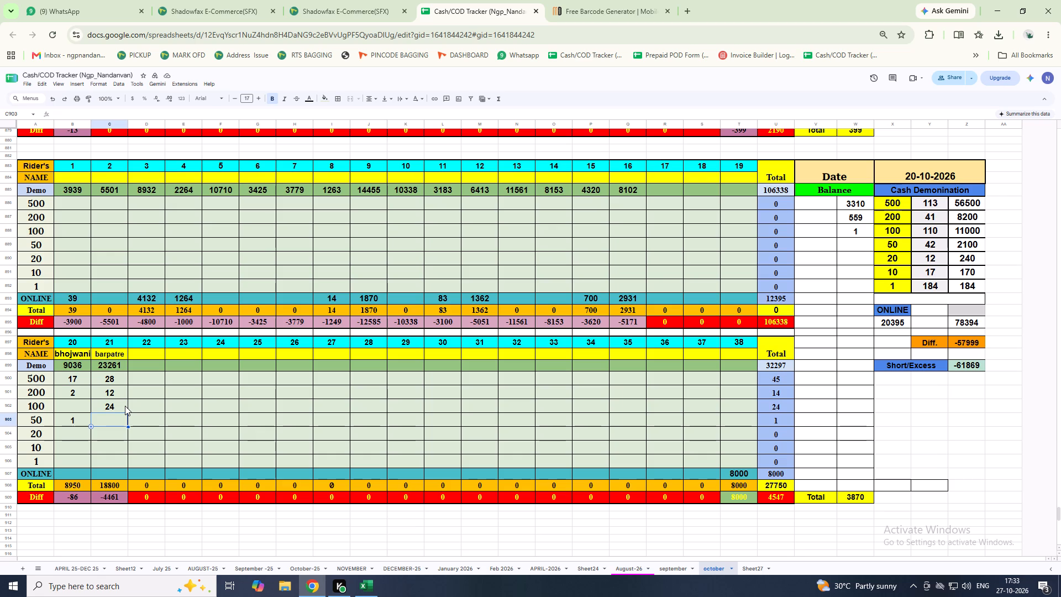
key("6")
key("Return")
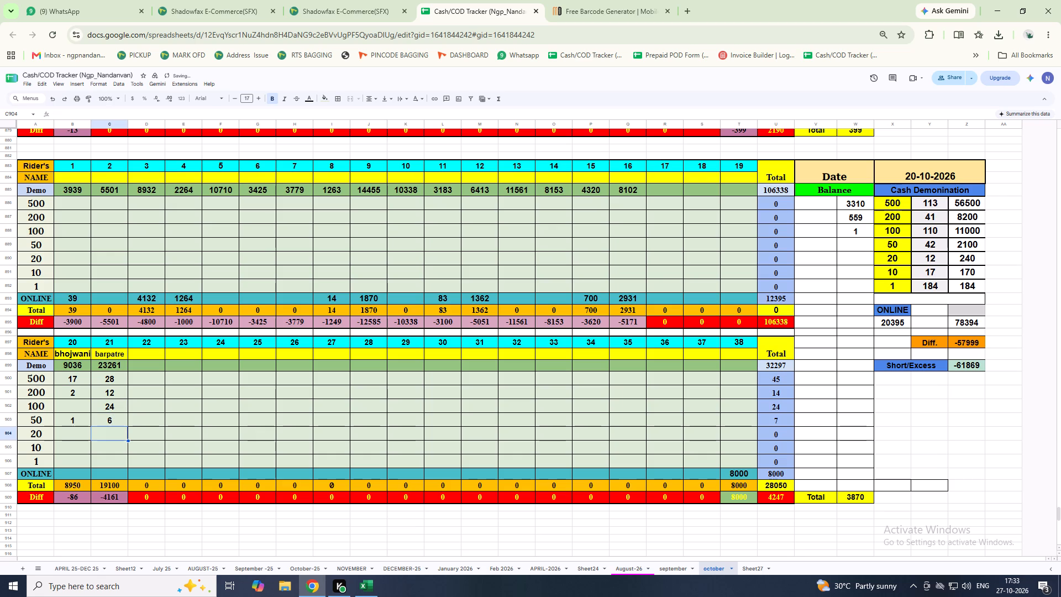
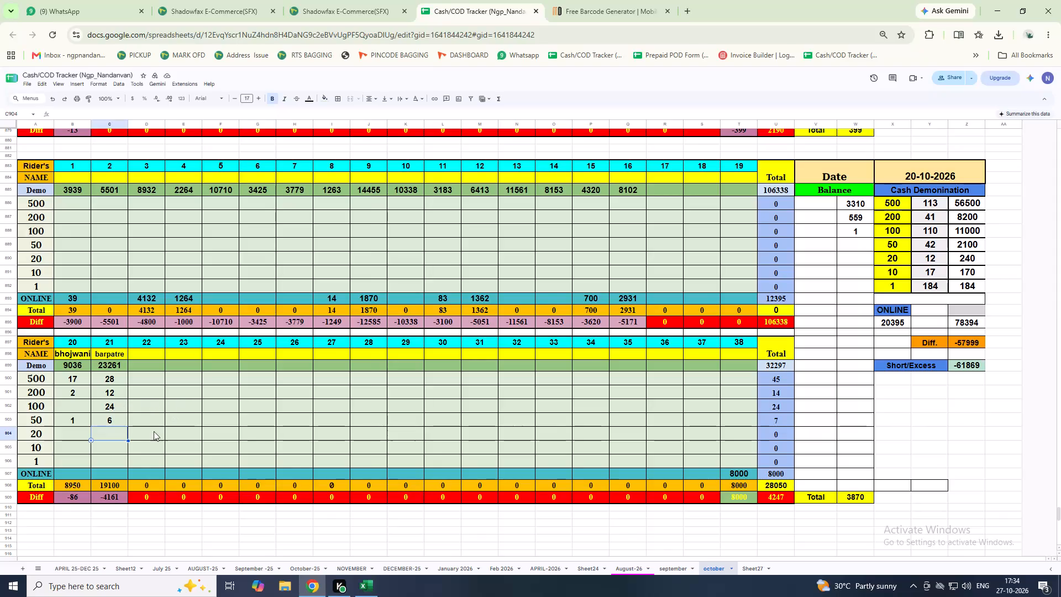
left_click(358, 7)
left_click(597, 371)
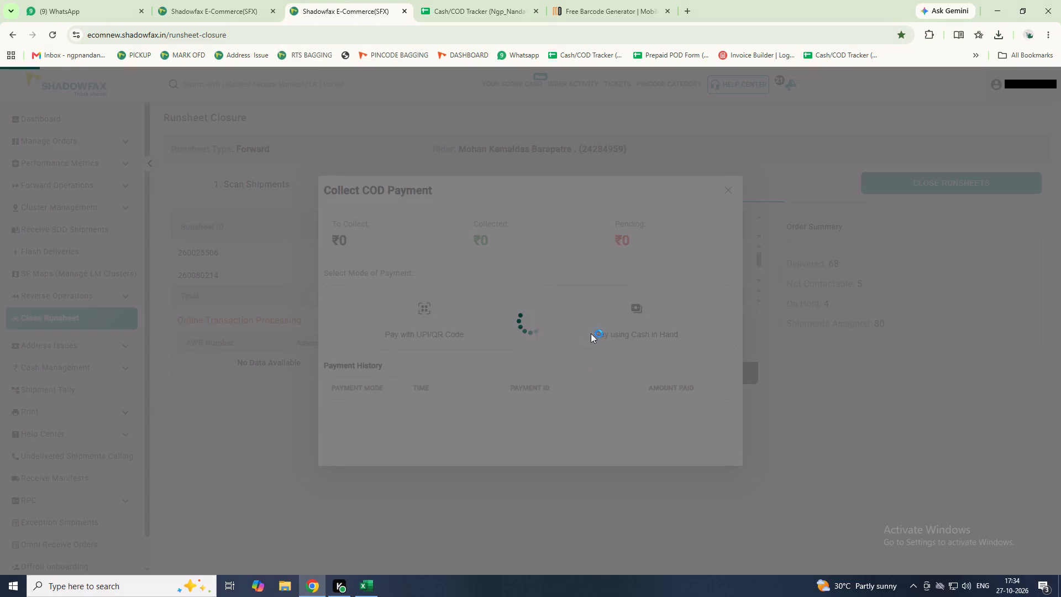
left_click(482, 333)
double_click(479, 333)
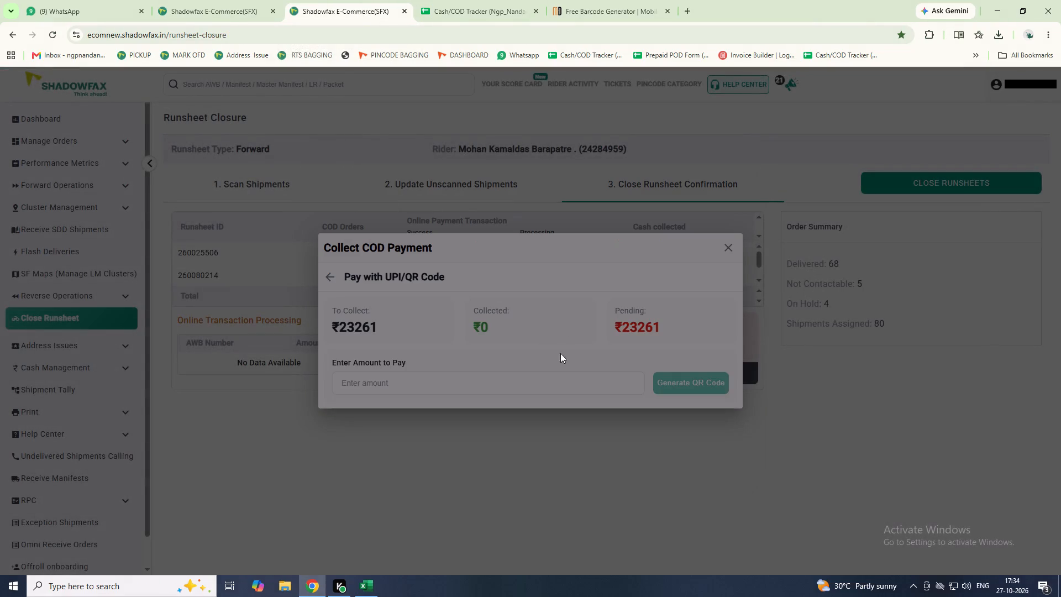
left_click(557, 381)
type("741")
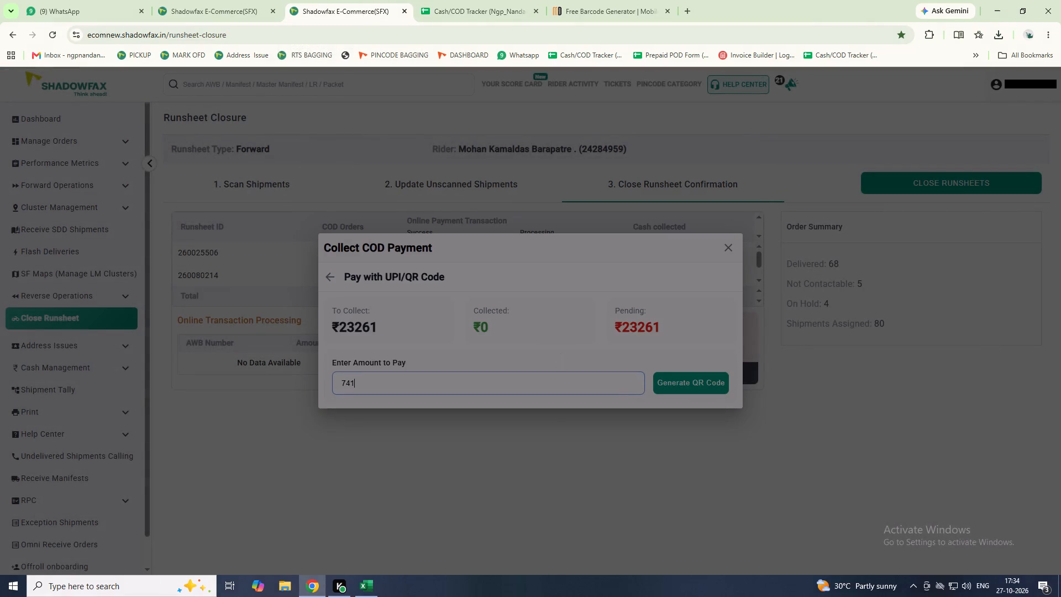
key("BackSpace")
key("BackSpace")
key("BackSpace")
key("BackSpace")
key("4")
type("161")
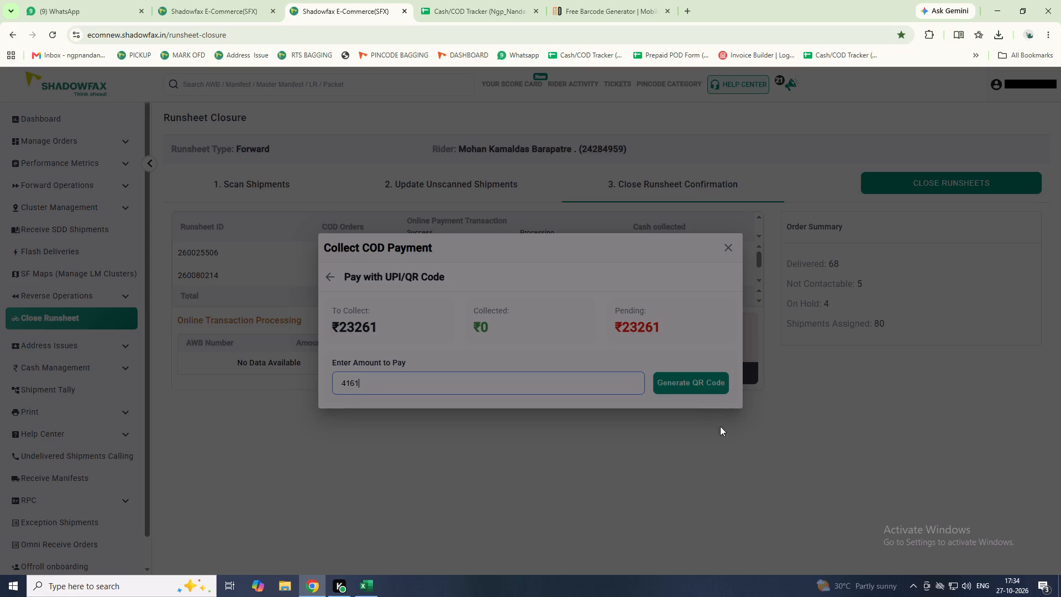
left_click(697, 383)
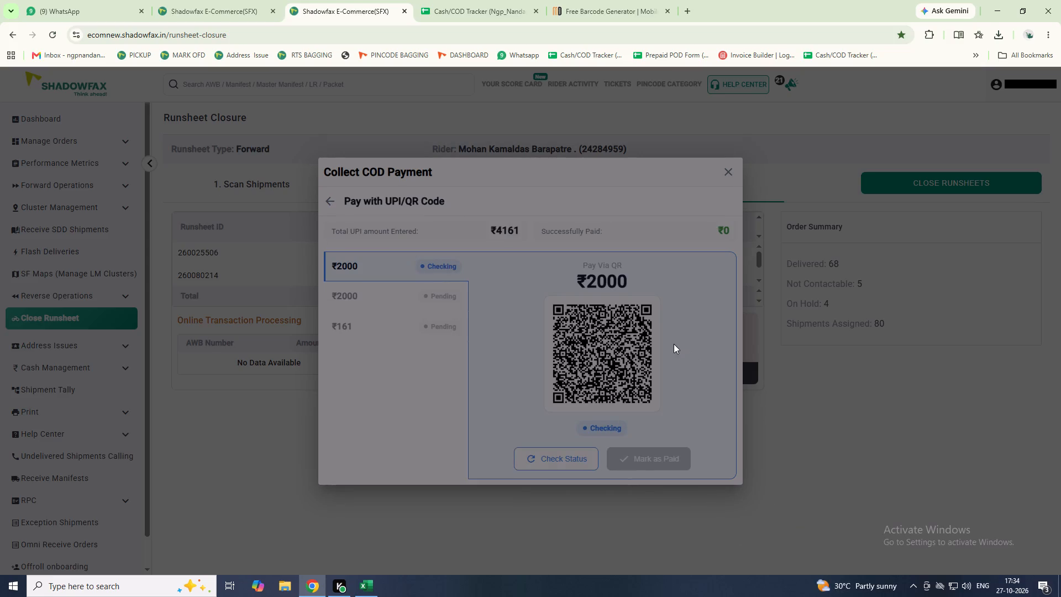
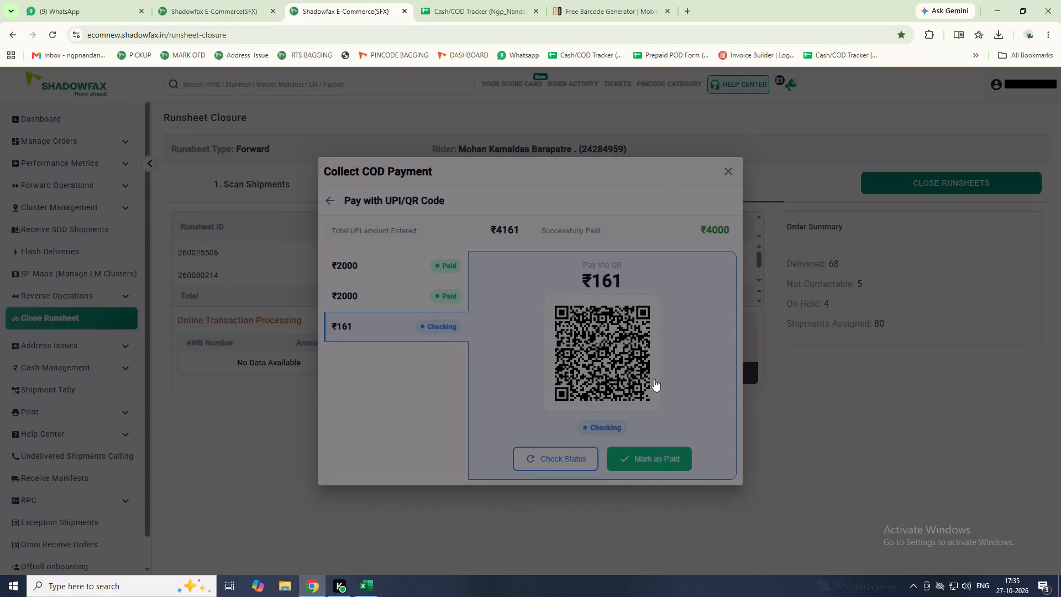
Enlarge the ₹161 QR code for payment, check its payment status, and leave the UPI collection.
double_click(633, 376)
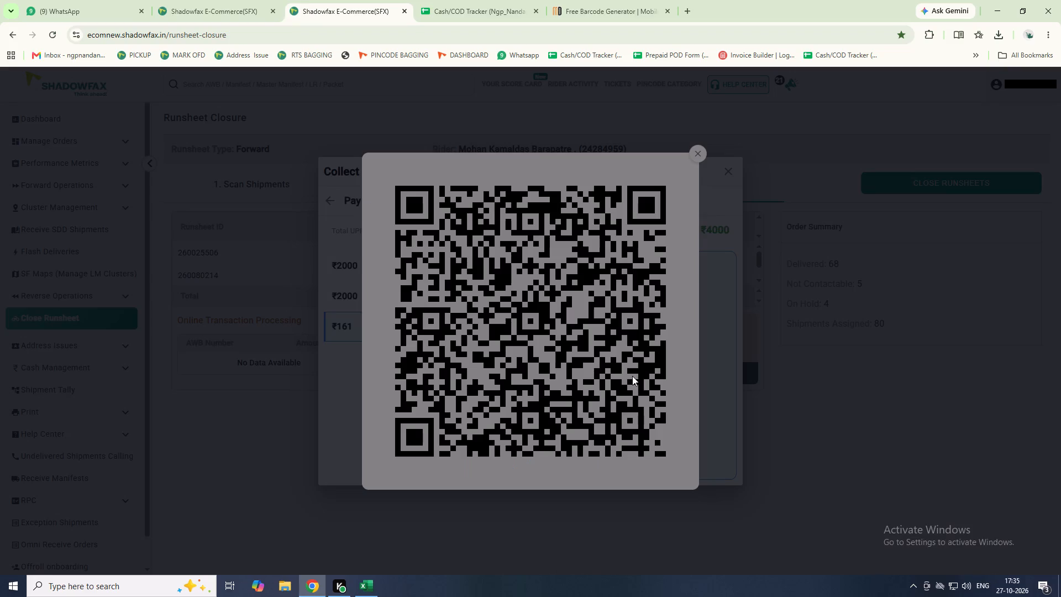
left_click(701, 158)
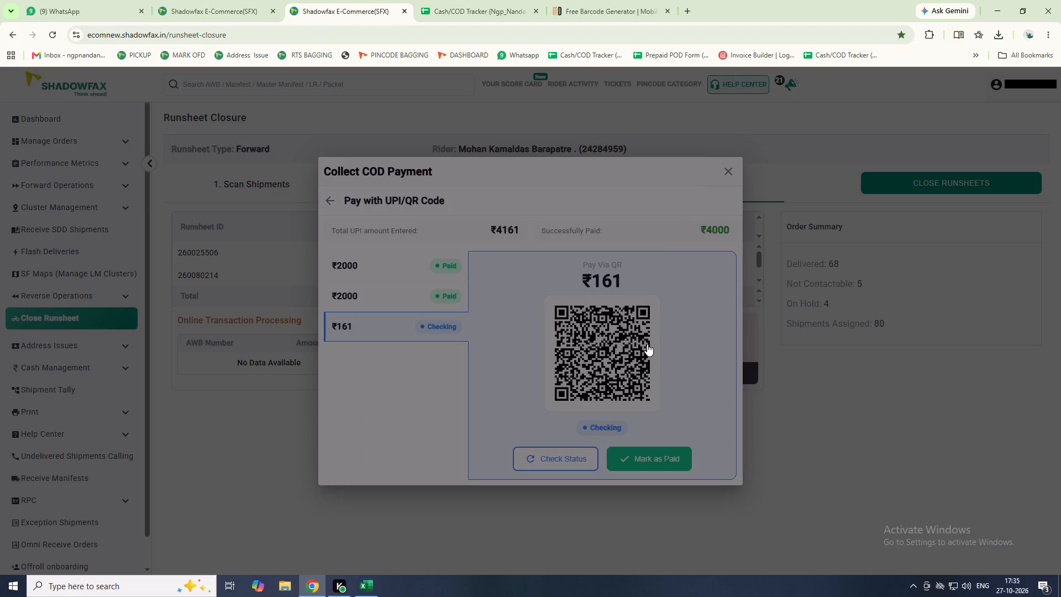
left_click(558, 461)
double_click(555, 462)
double_click(533, 463)
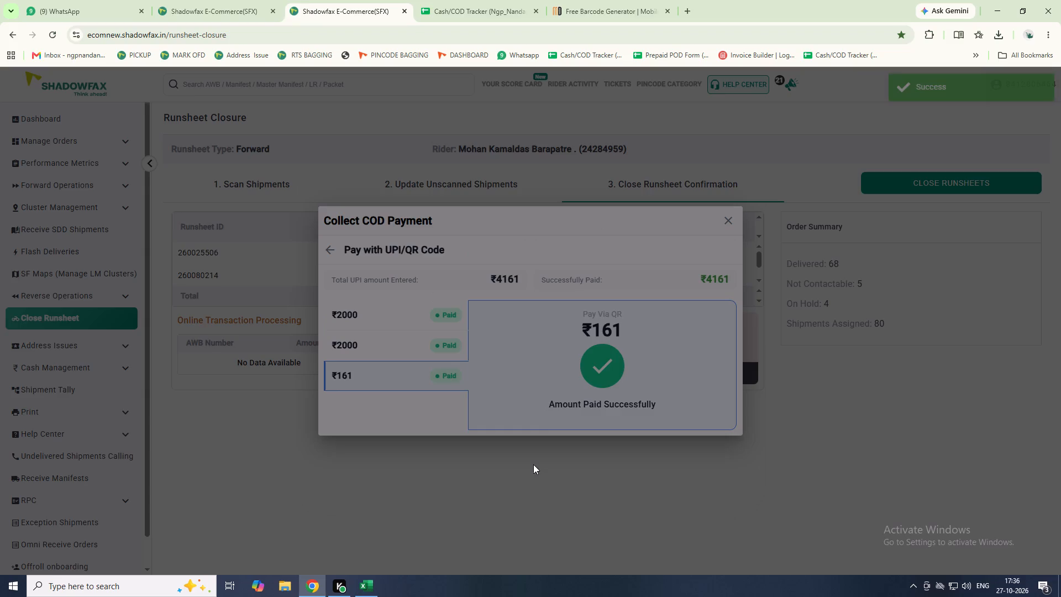
left_click(604, 399)
left_click(421, 413)
left_click(585, 480)
left_click_drag(579, 479, 535, 479)
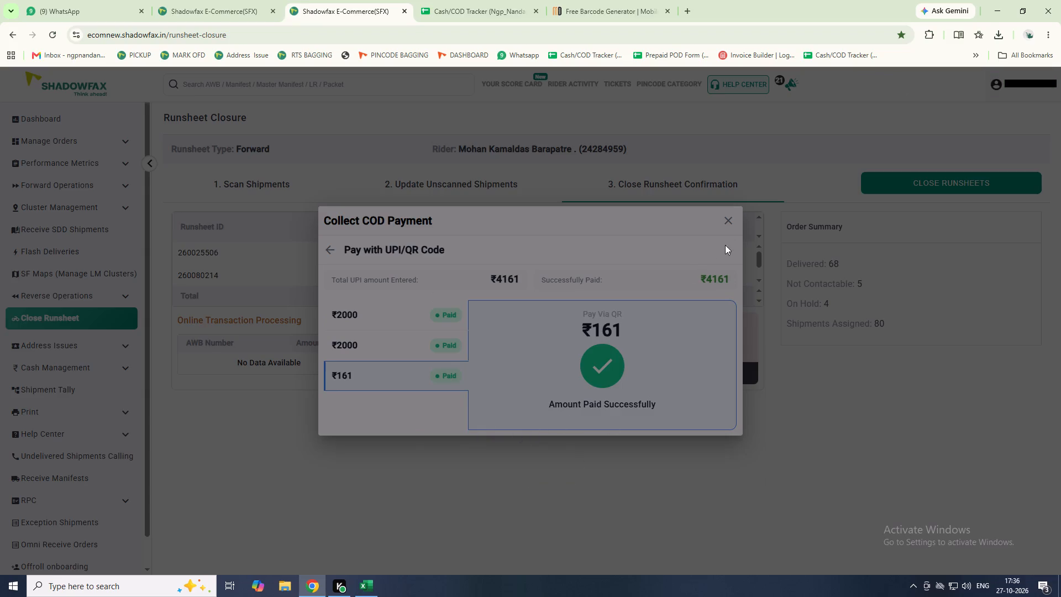
left_click(623, 372)
left_click(728, 214)
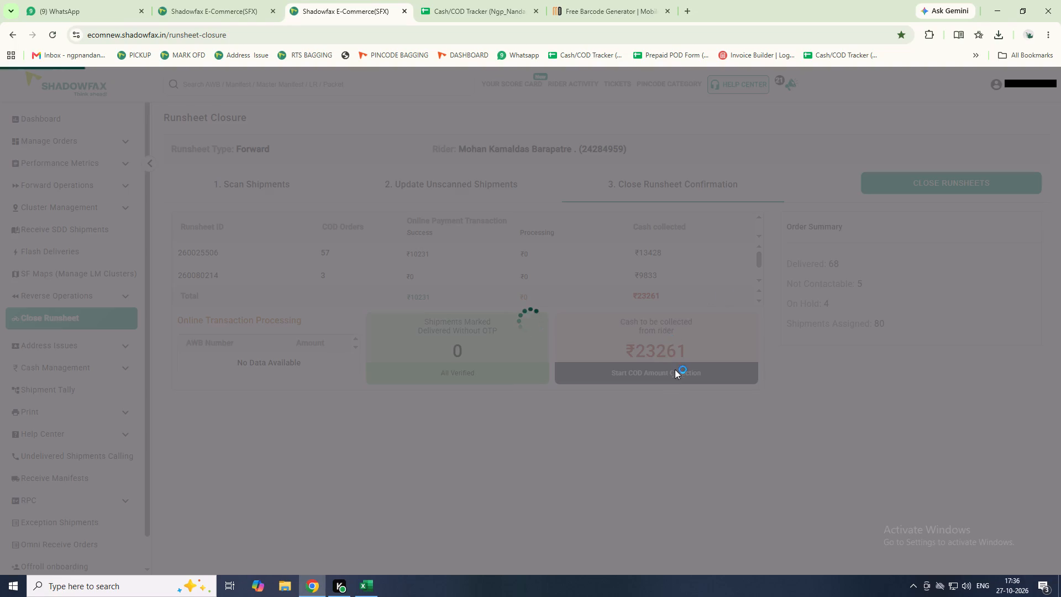
left_click(675, 376)
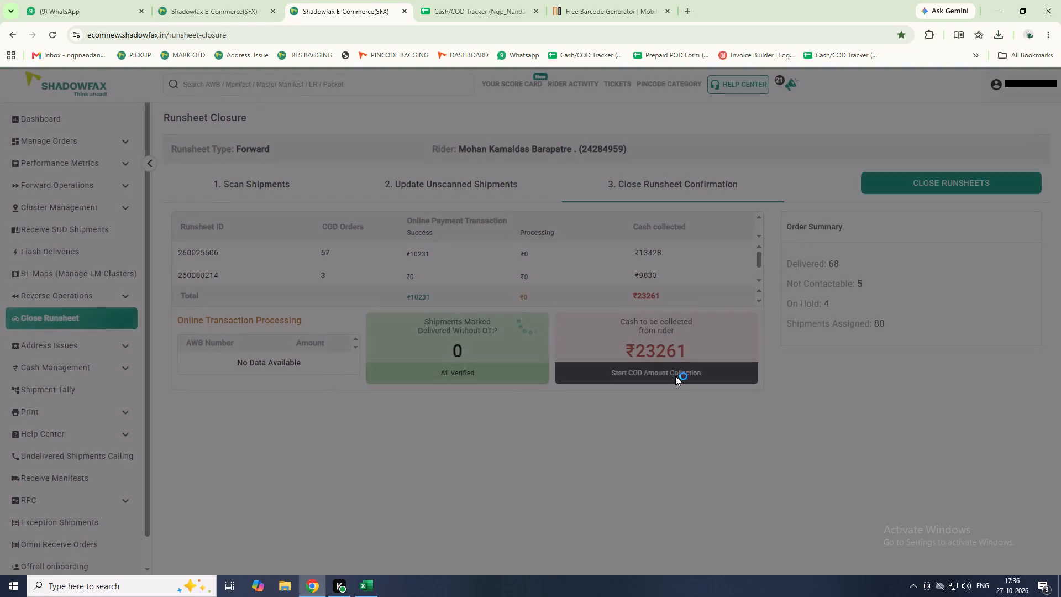
left_click(675, 376)
left_click(675, 376)
left_click(608, 338)
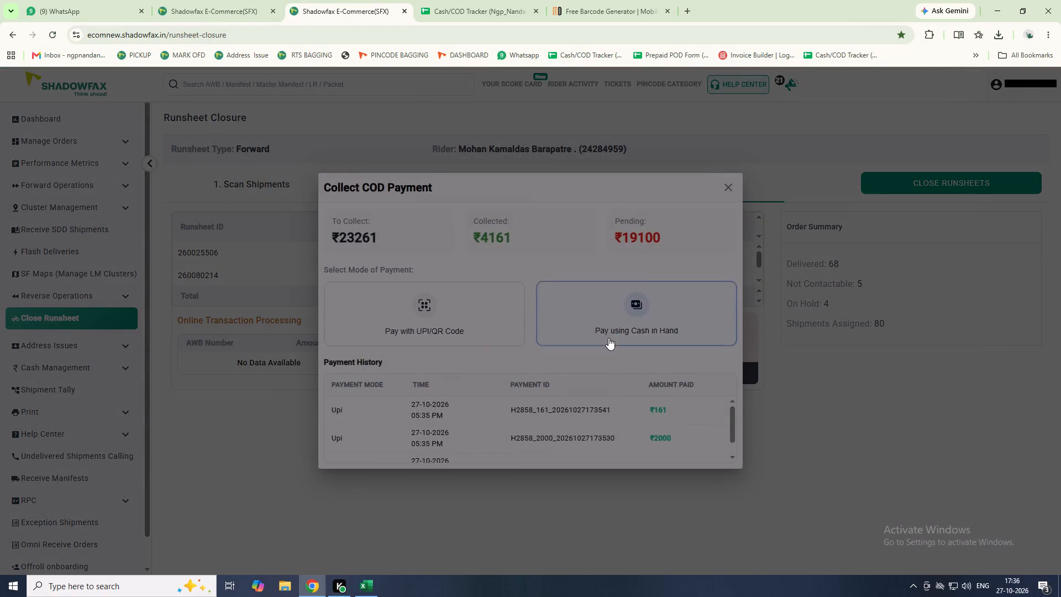
left_click(577, 385)
type("19100")
key("Return")
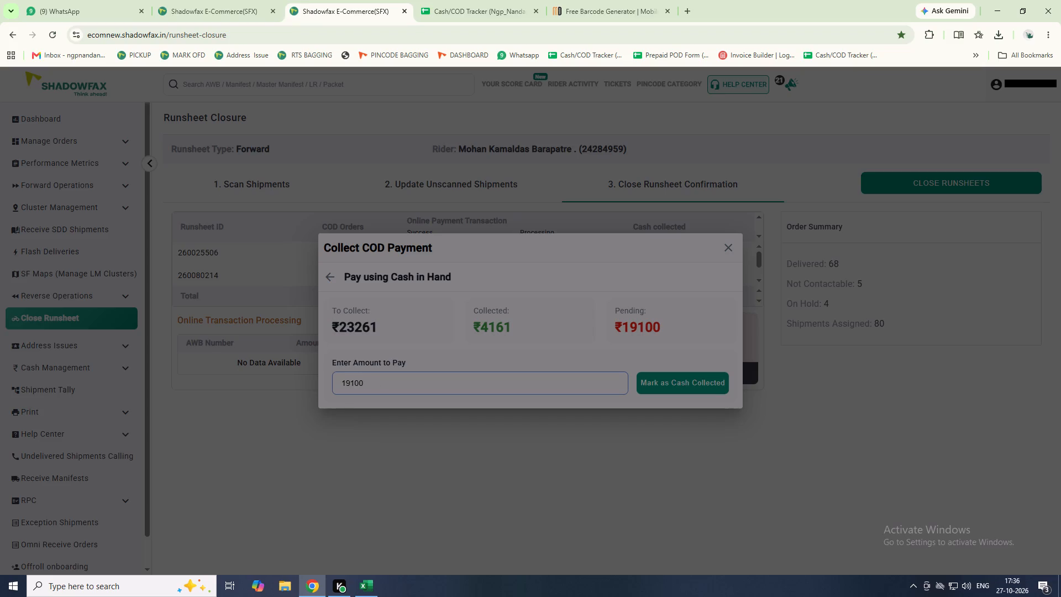
left_click(660, 375)
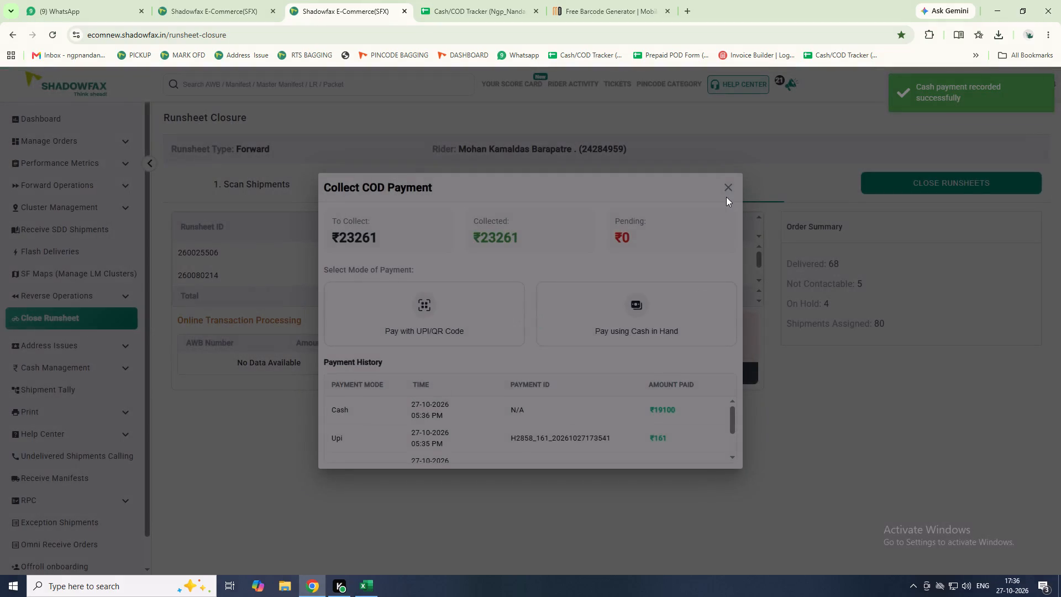
left_click(726, 191)
left_click(705, 371)
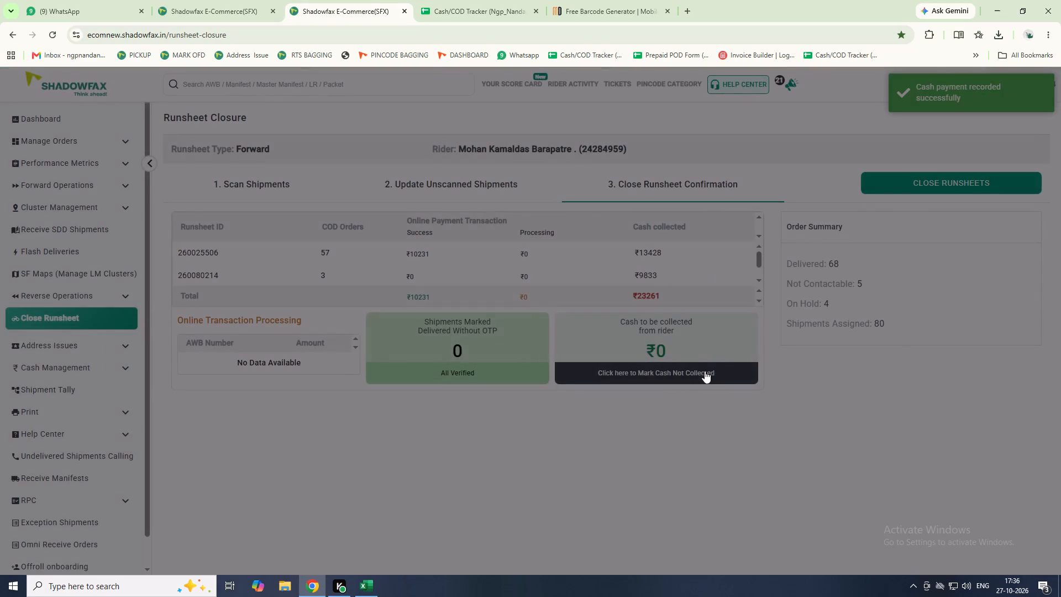
left_click(889, 170)
left_click(885, 184)
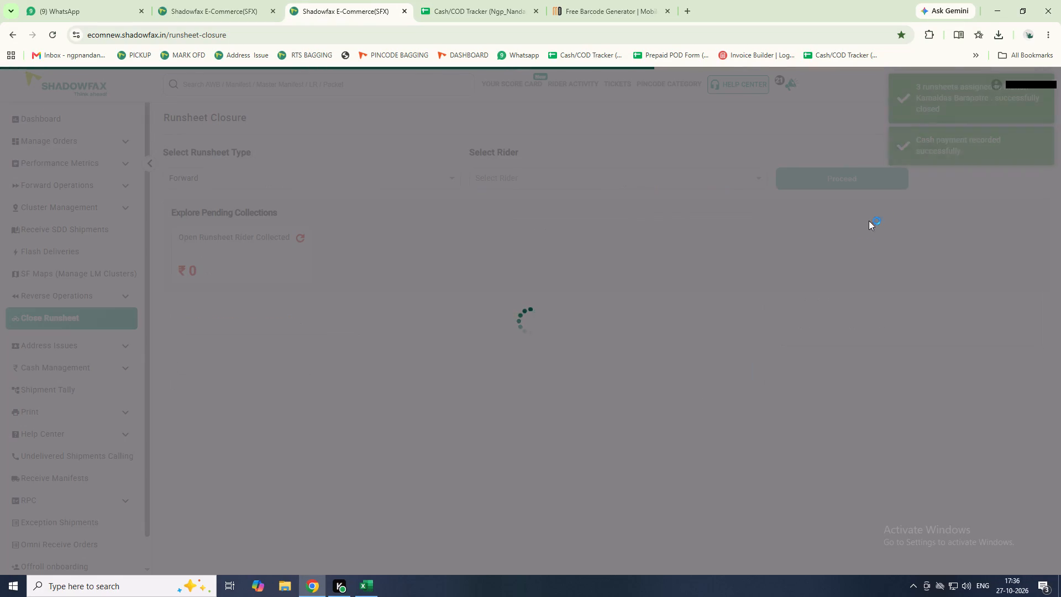
Switch to the Cash/COD Tracker spreadsheet's october sheet.
left_click(433, 11)
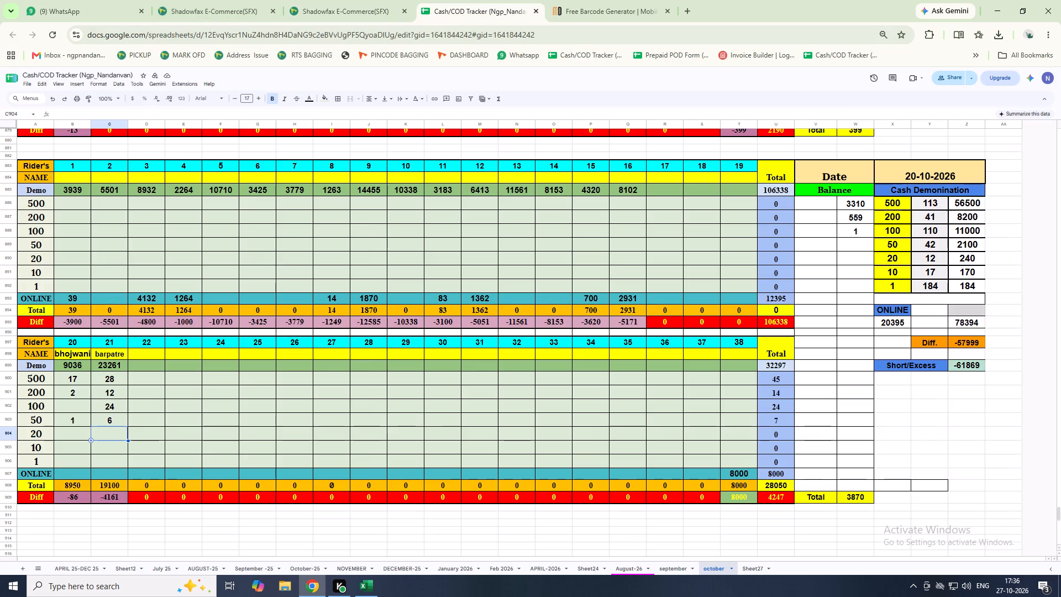
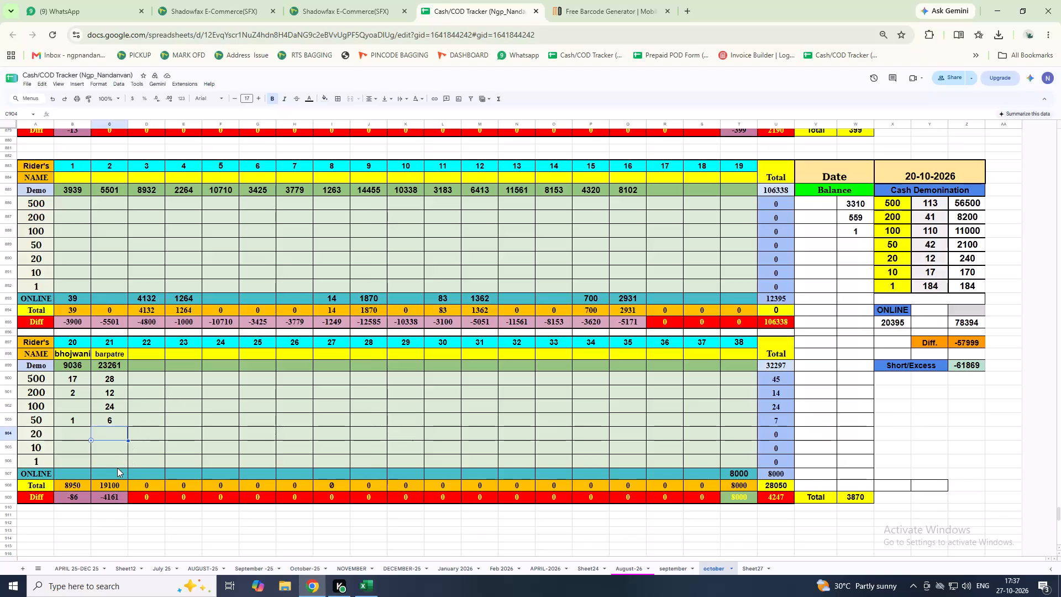
left_click(114, 476)
key("4")
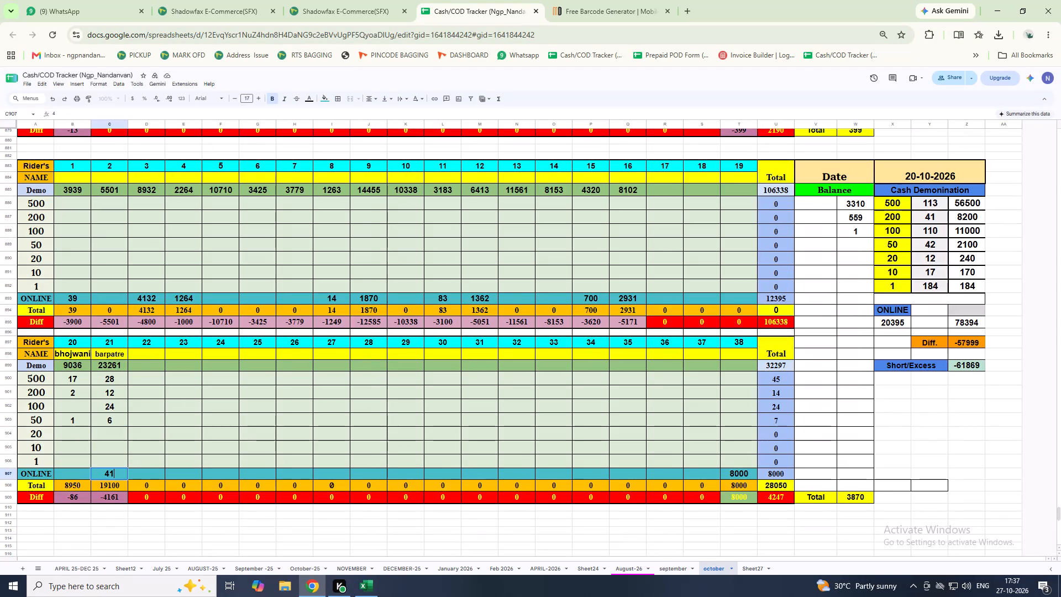
key("1")
key("6")
key("1")
key("Return")
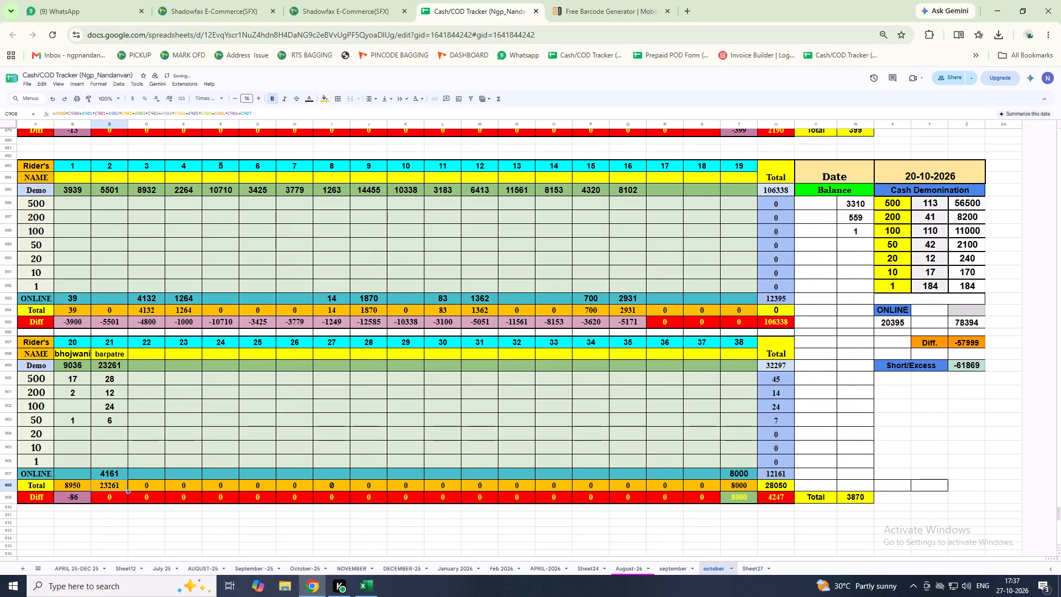
left_click(82, 479)
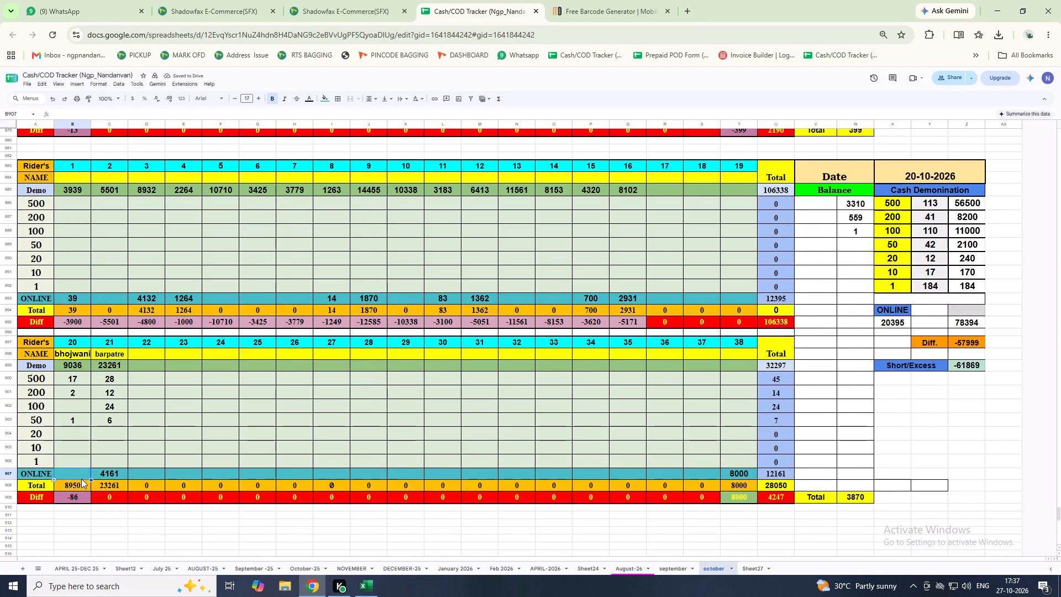
type("86")
key("Return")
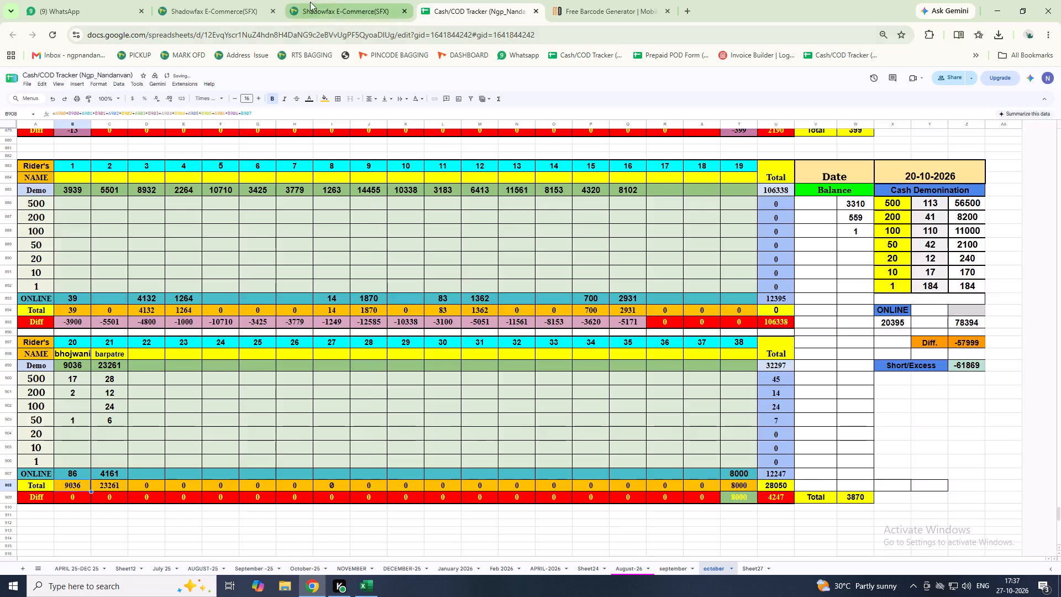
Switch to the Shadowfax Shipment Tally page and refresh its pending-to-scan count.
left_click(346, 7)
left_click(446, 9)
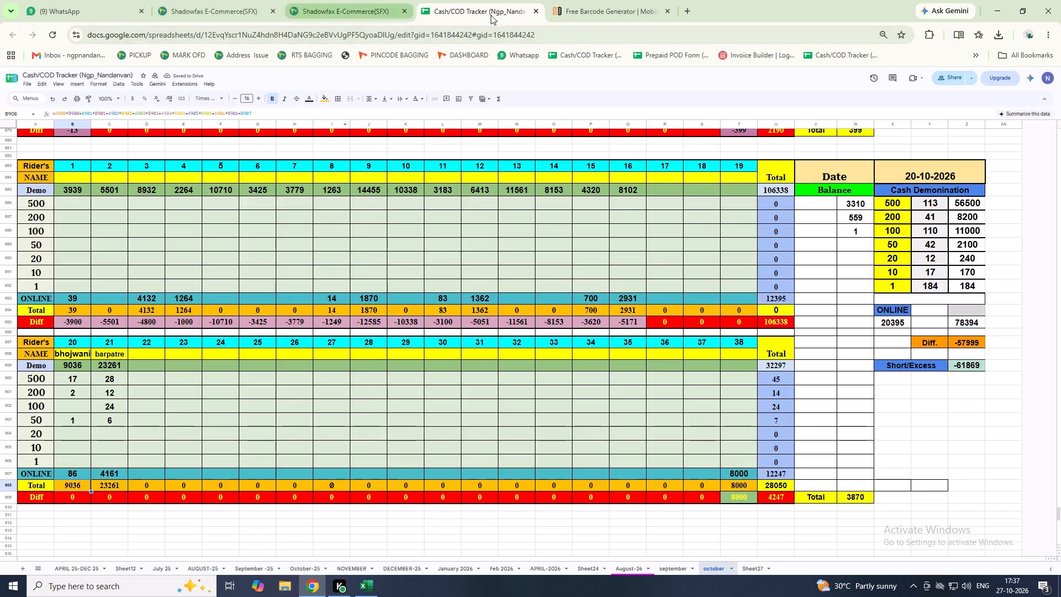
left_click_drag(342, 10, 343, 15)
left_click(227, 4)
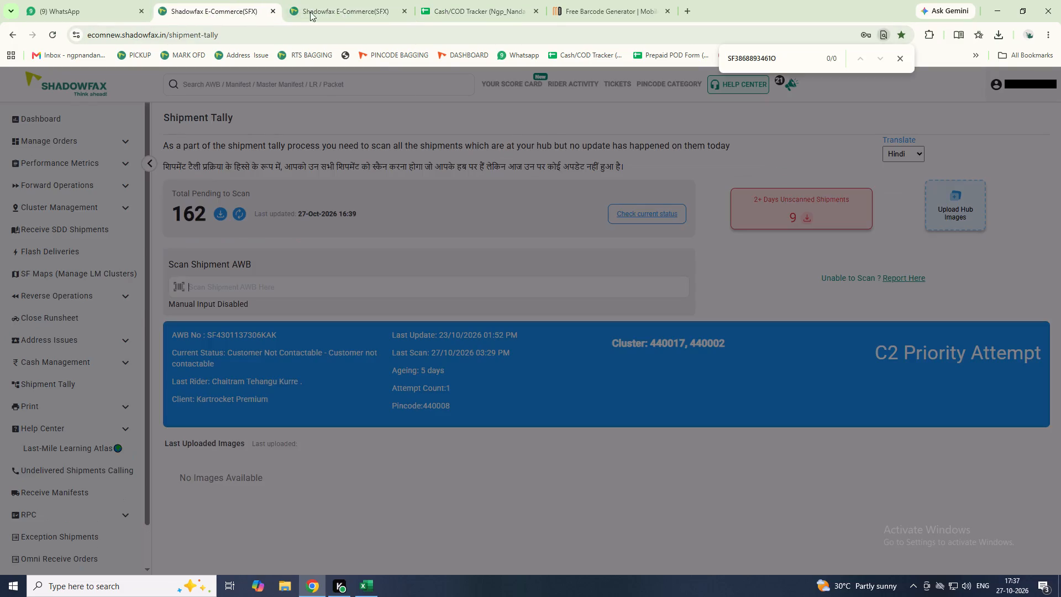
left_click(339, 13)
left_click(214, 15)
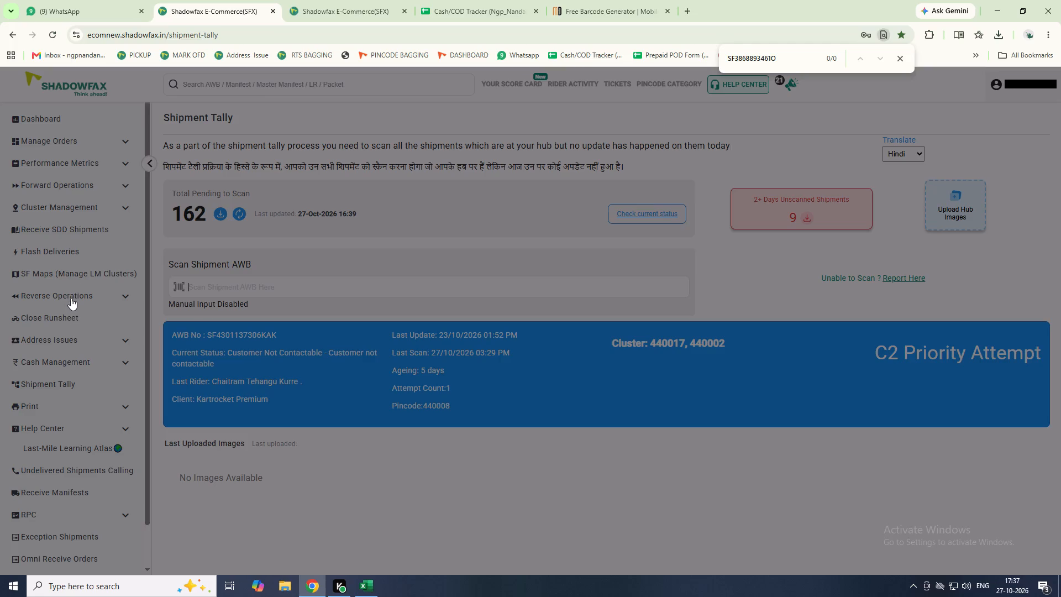
double_click(202, 286)
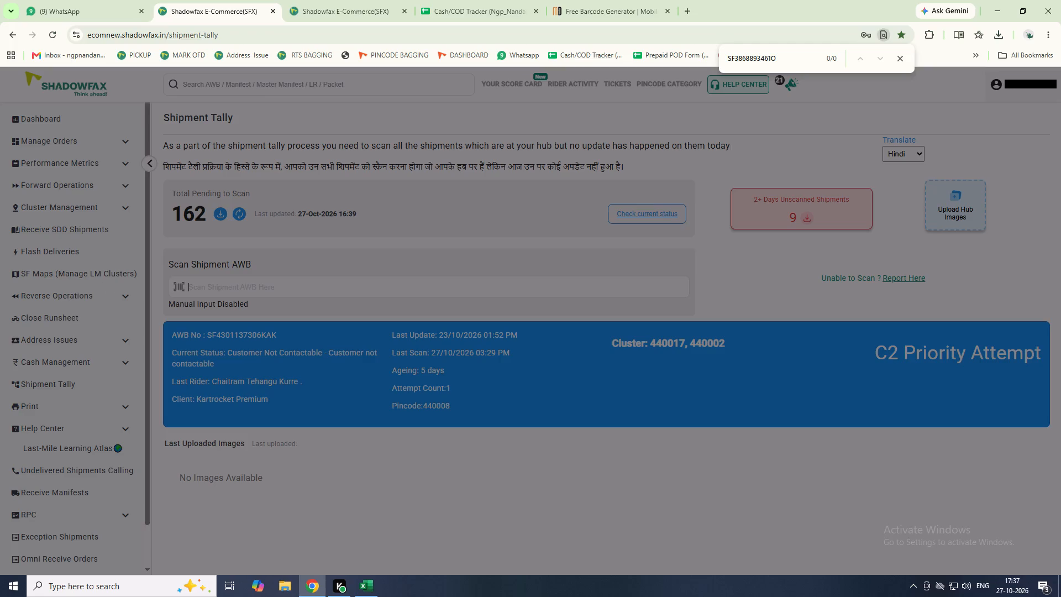
triple_click(202, 286)
left_click(202, 286)
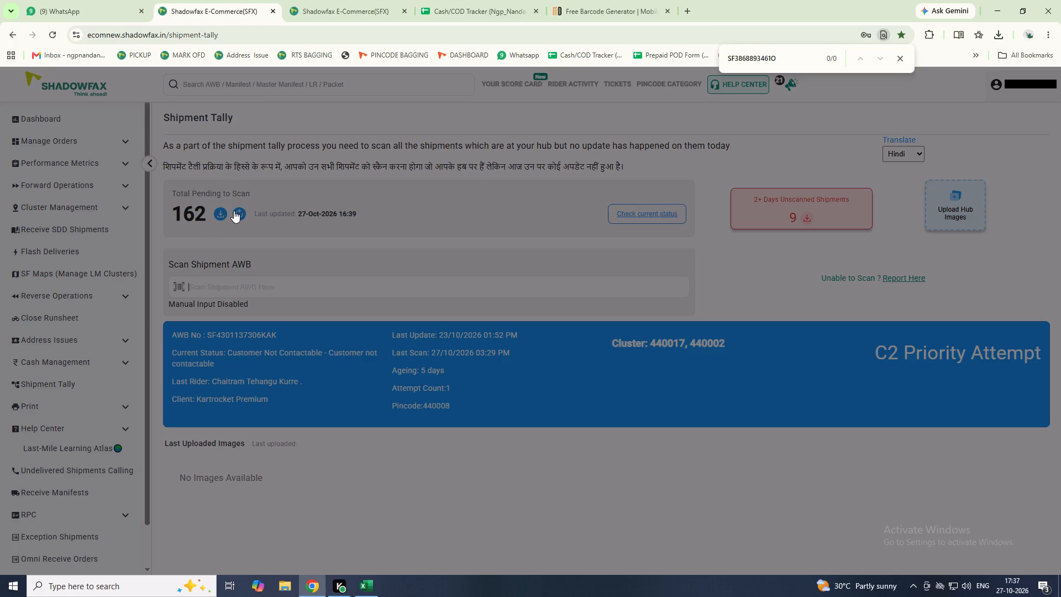
double_click(239, 214)
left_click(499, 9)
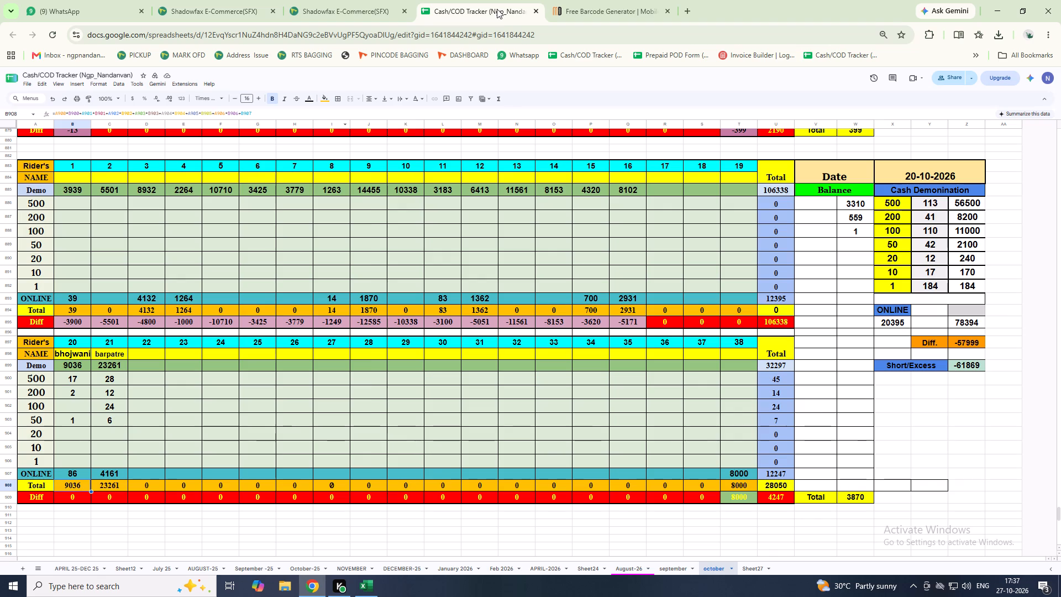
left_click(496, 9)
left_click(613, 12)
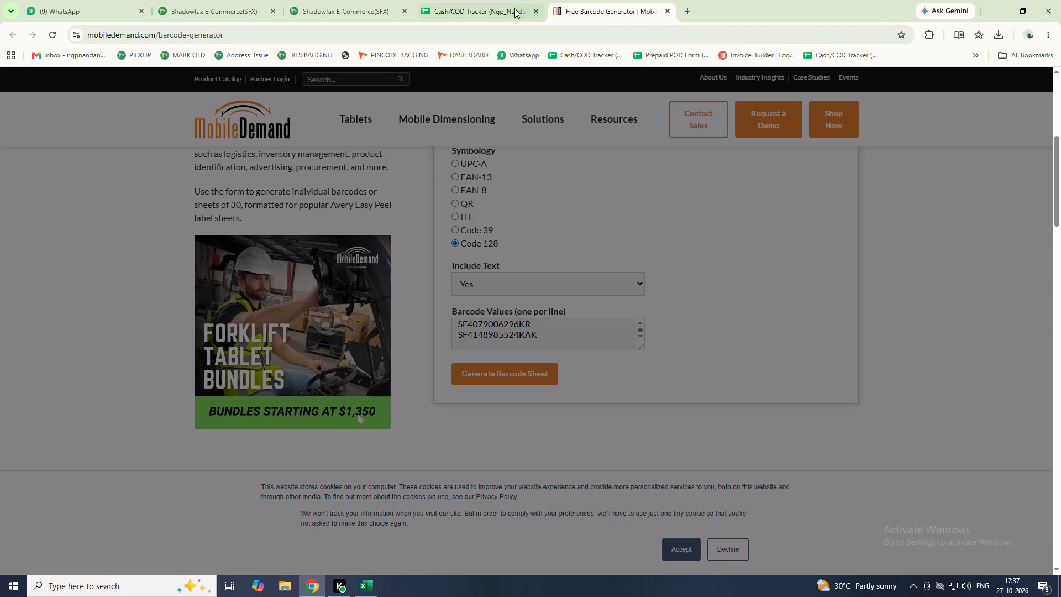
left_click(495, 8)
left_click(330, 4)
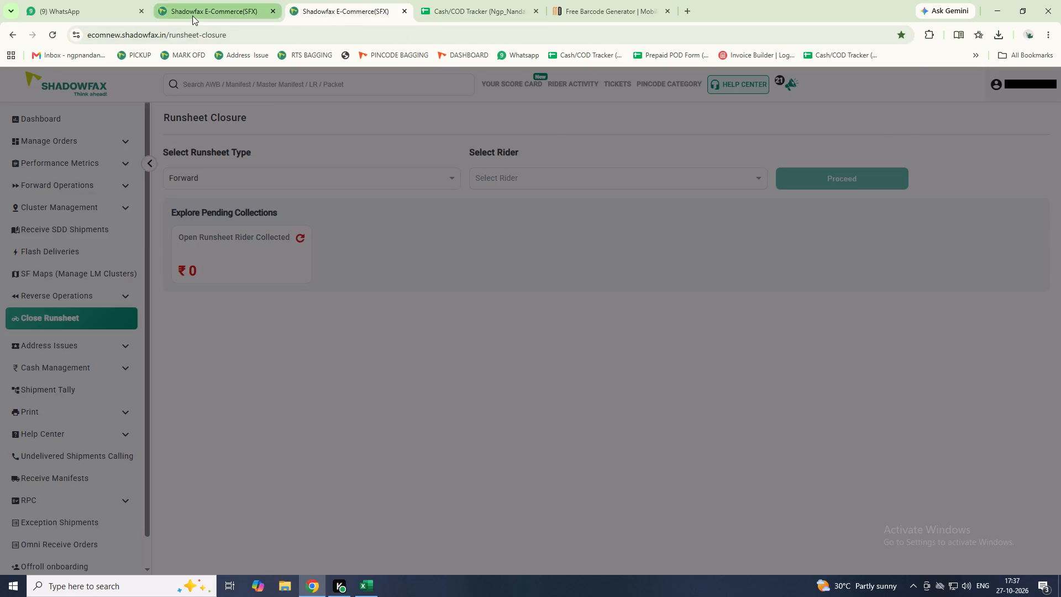
Return to the Shipment Tally page, refresh the pending-to-scan count again and try to activate the shipment AWB scan field.
left_click(192, 15)
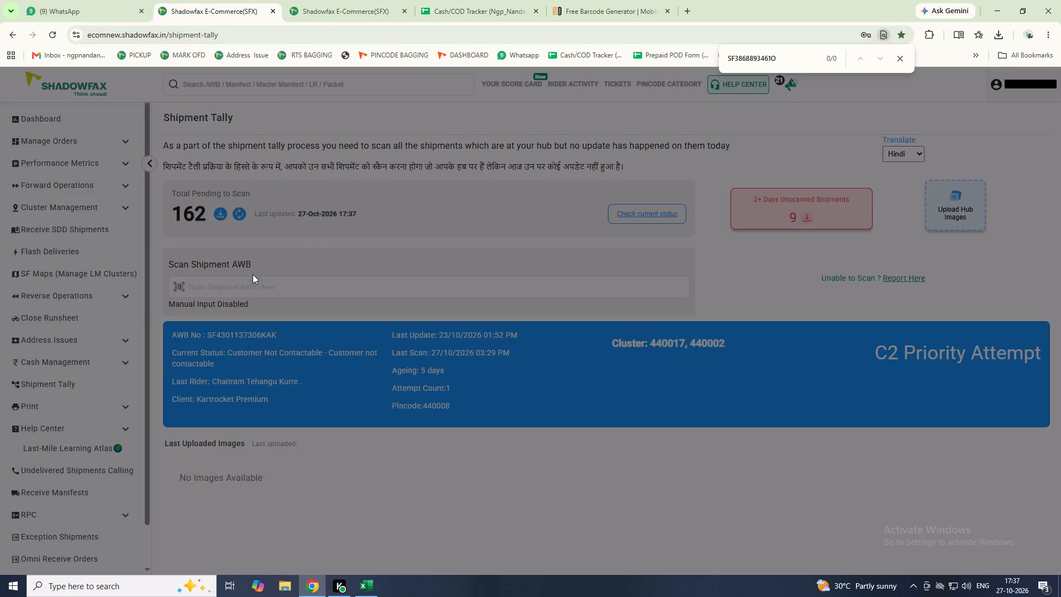
left_click(252, 287)
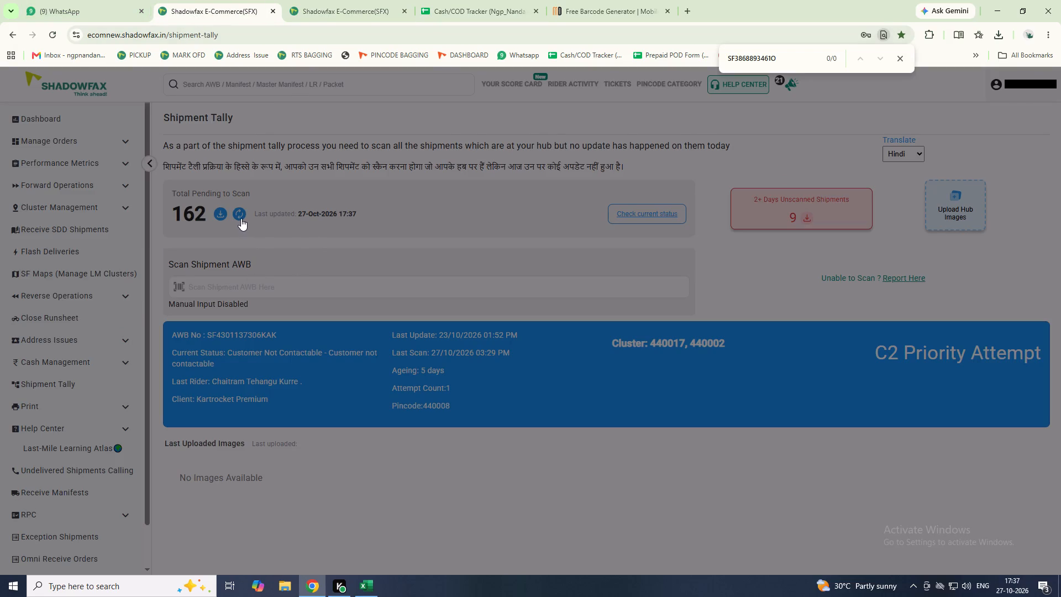
left_click(240, 217)
double_click(268, 292)
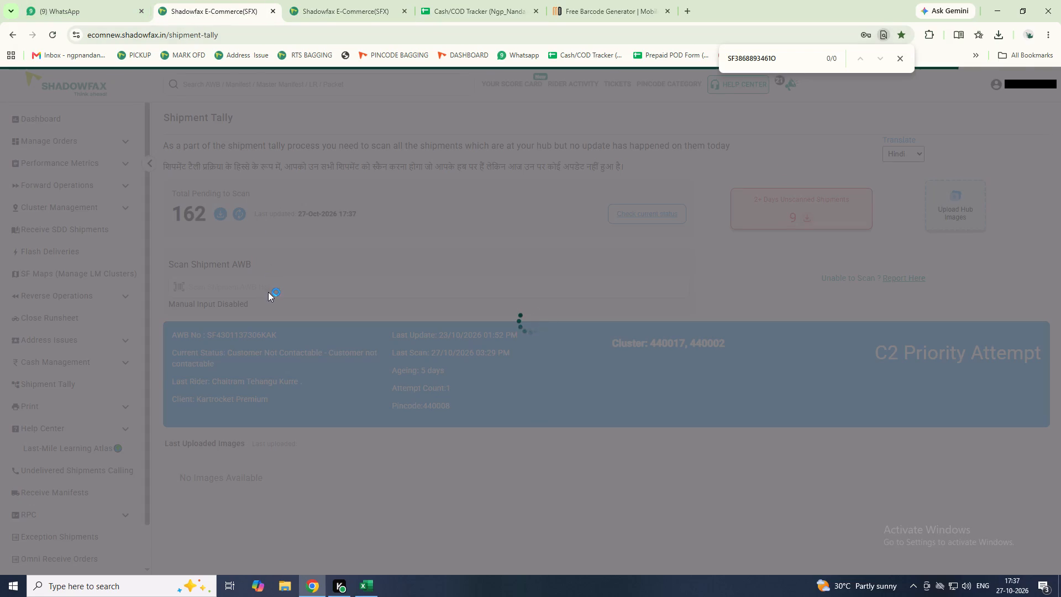
left_click(268, 292)
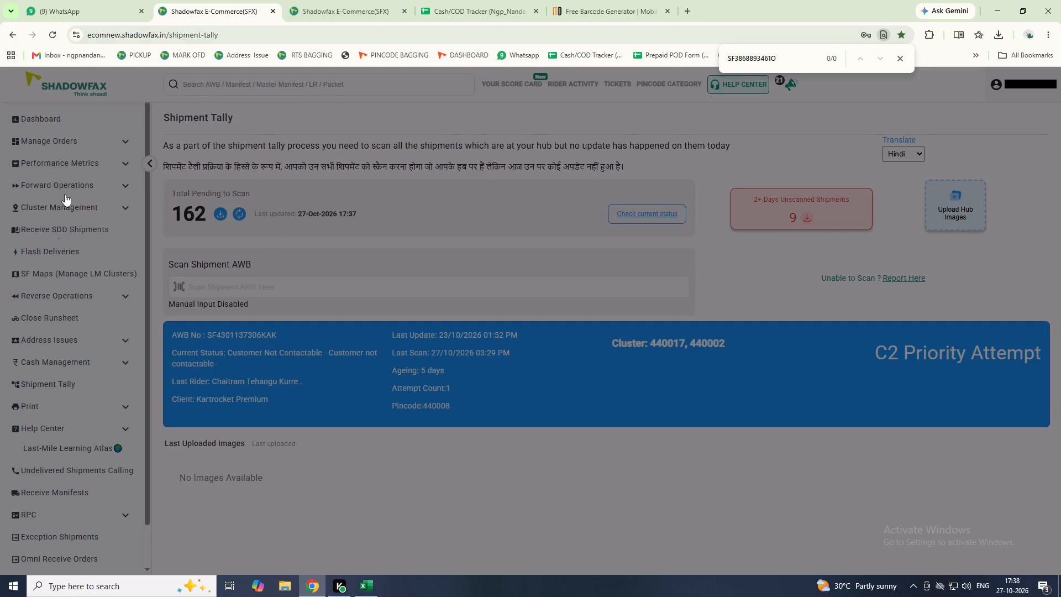
Open the Forward runsheet closure for rider kadukar and review the closure confirmation and the unscanned shipments.
left_click(44, 315)
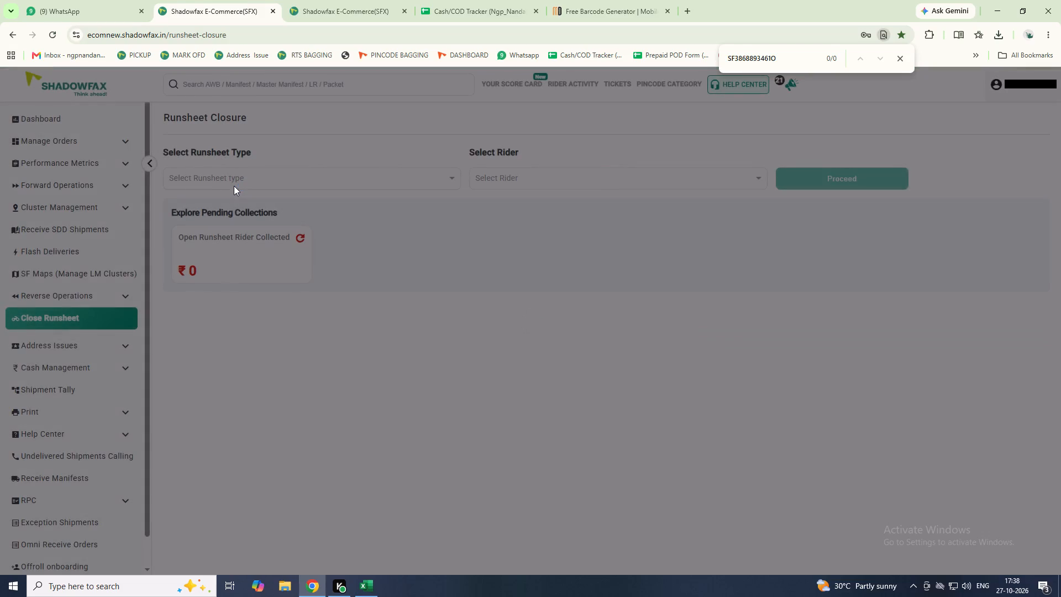
left_click(238, 182)
left_click(229, 201)
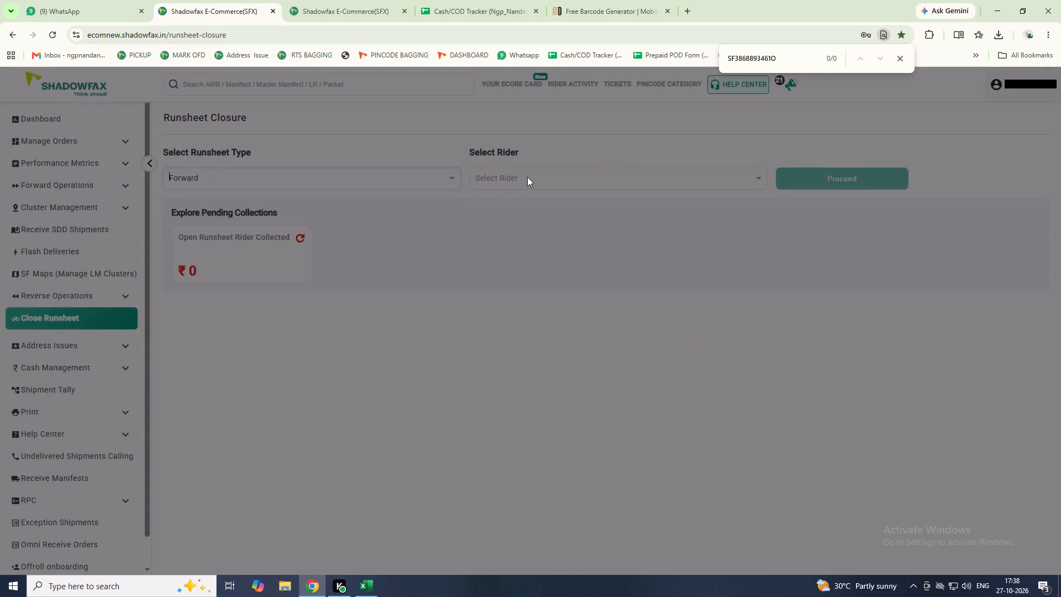
left_click(527, 177)
type("rahul")
left_click(586, 202)
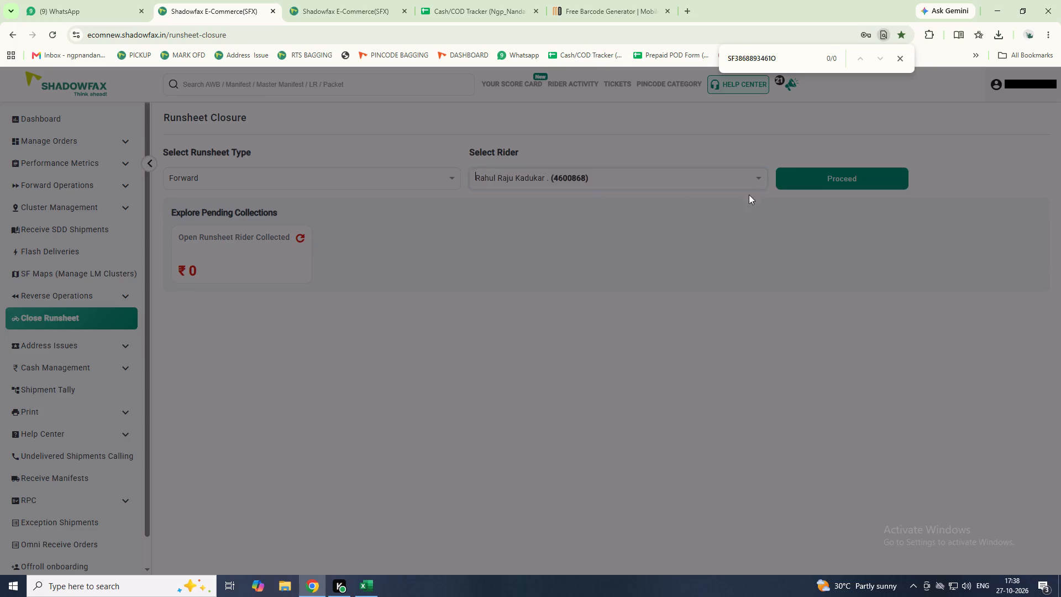
left_click(812, 171)
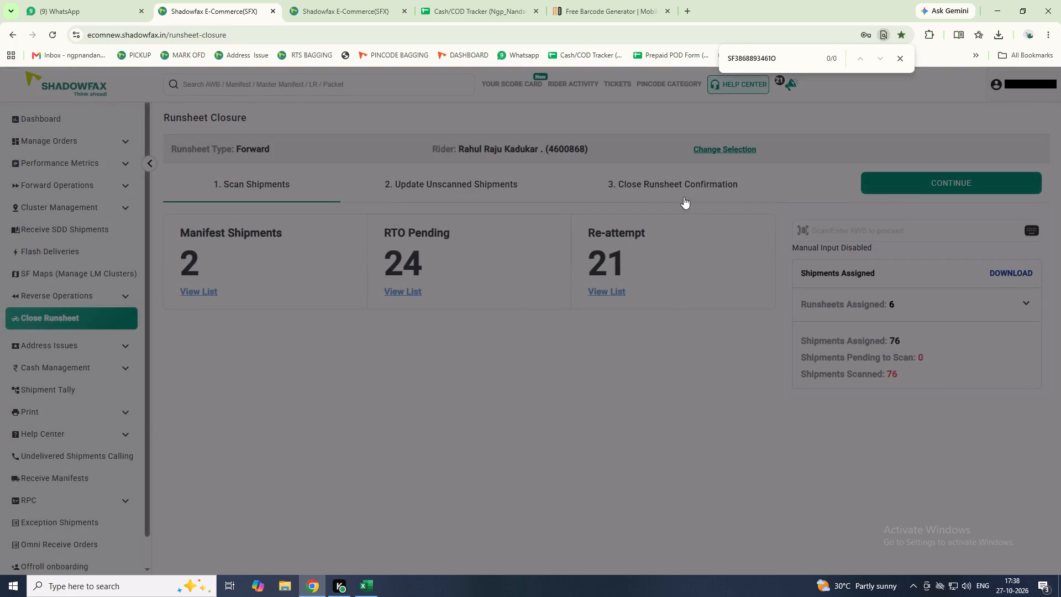
left_click(666, 180)
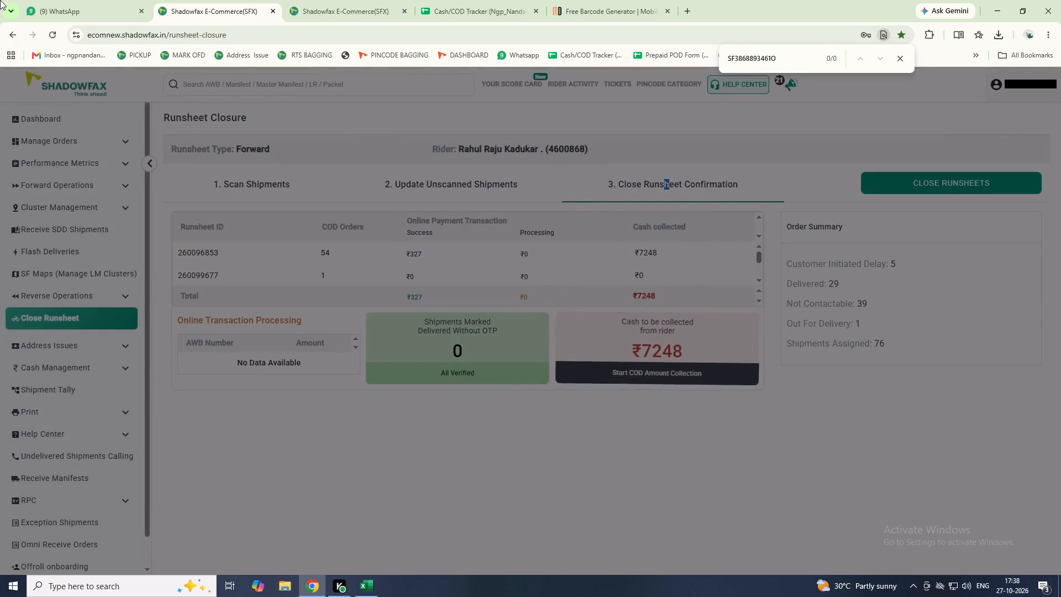
left_click(422, 196)
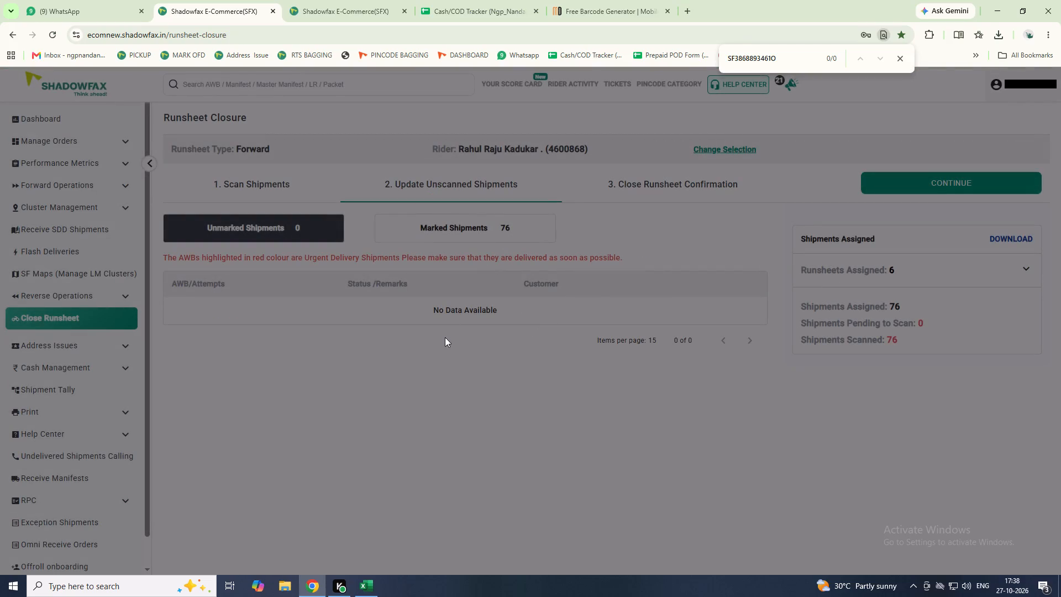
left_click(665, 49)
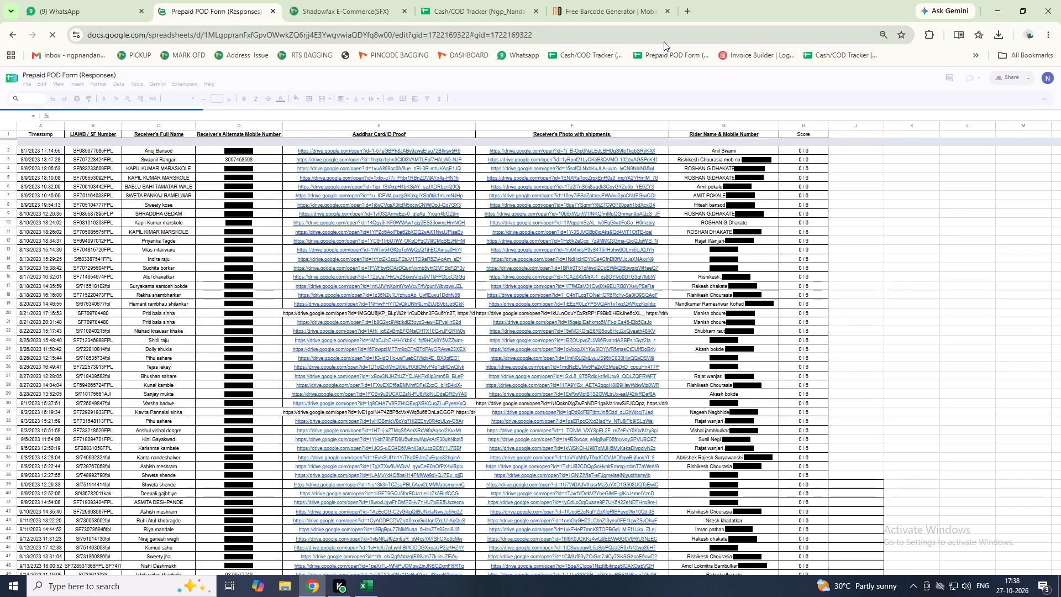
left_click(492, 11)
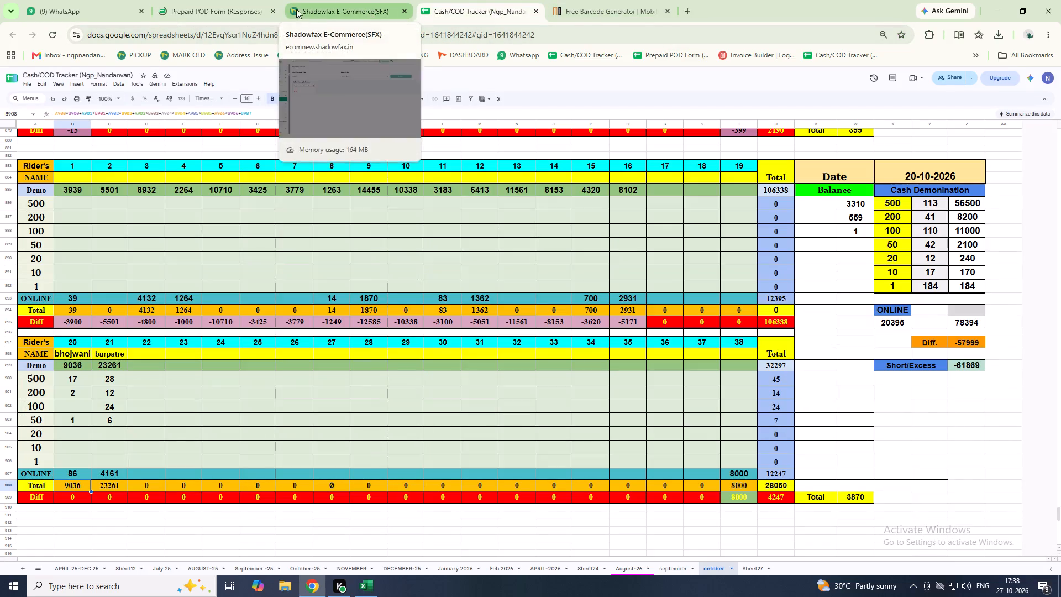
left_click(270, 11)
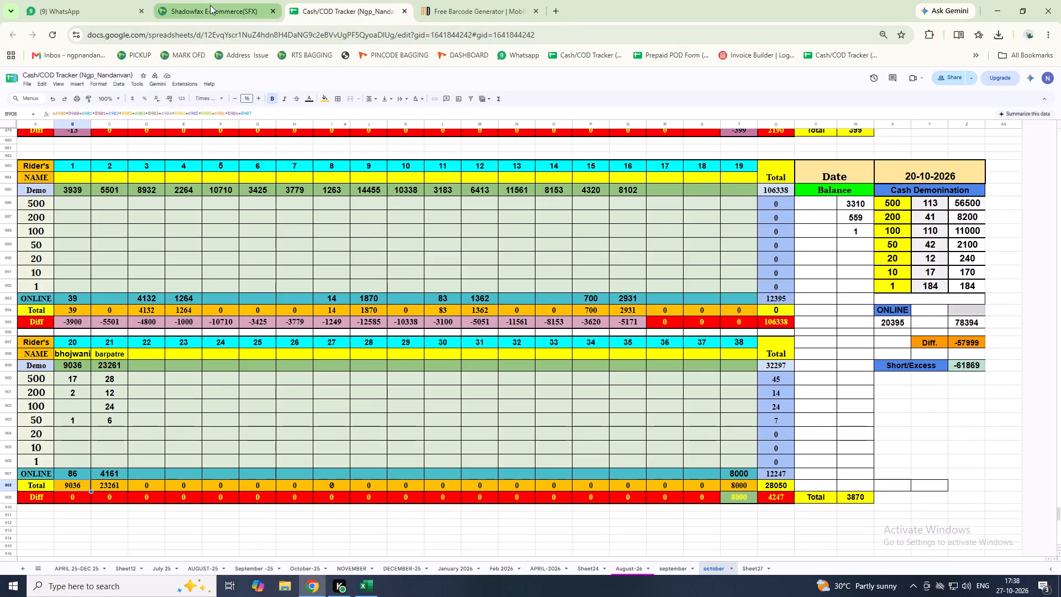
left_click(210, 5)
left_click(500, 180)
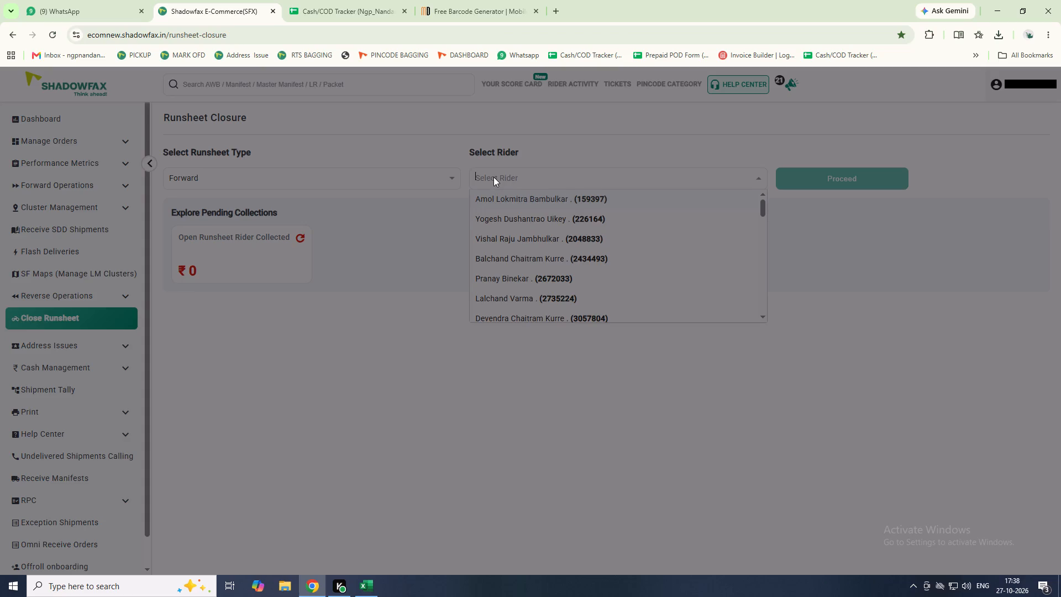
type("ra")
type("hu")
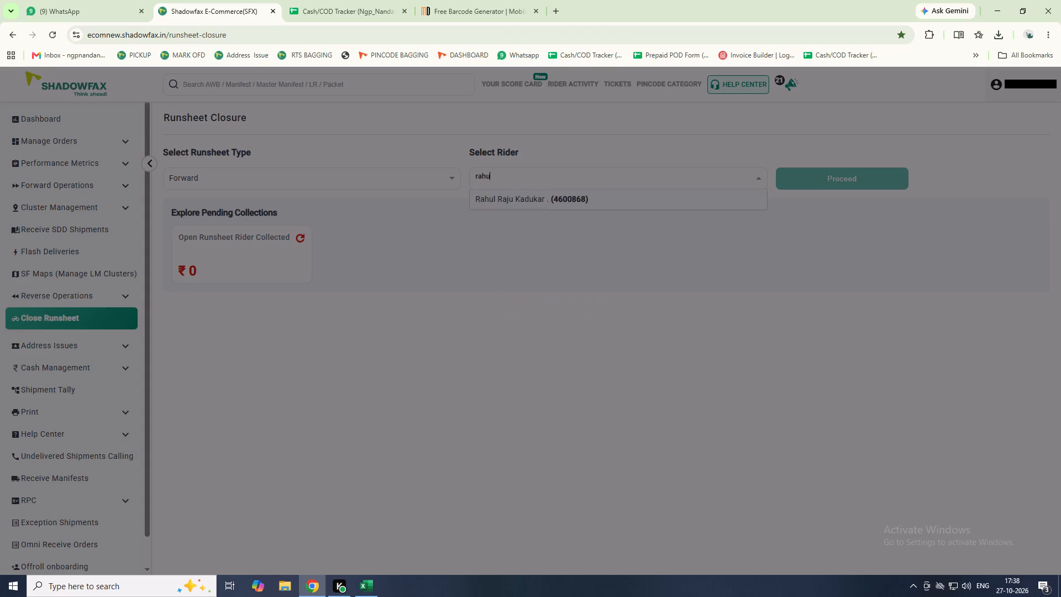
left_click(504, 196)
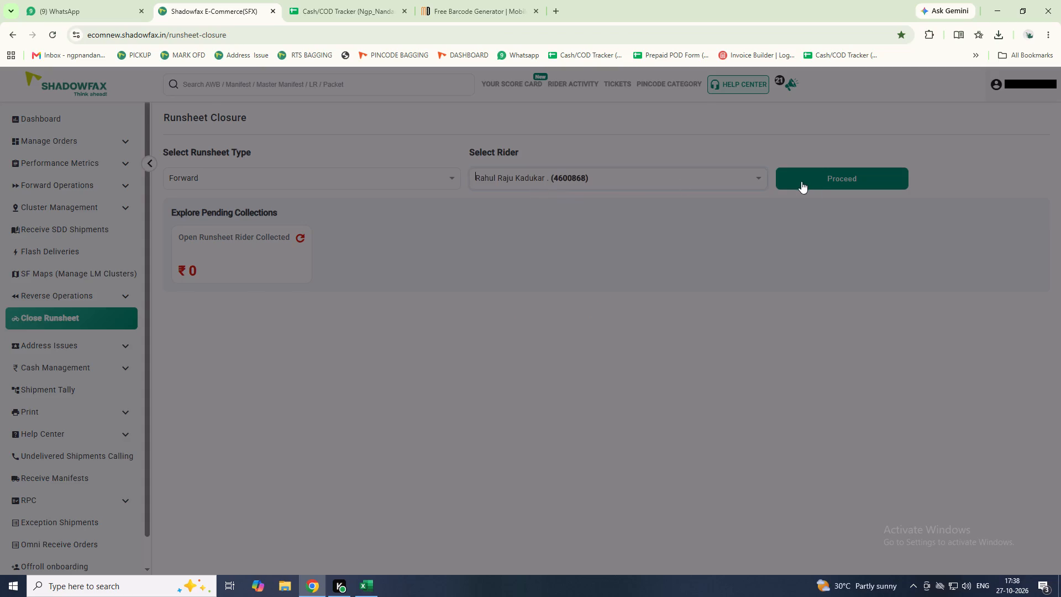
left_click(815, 188)
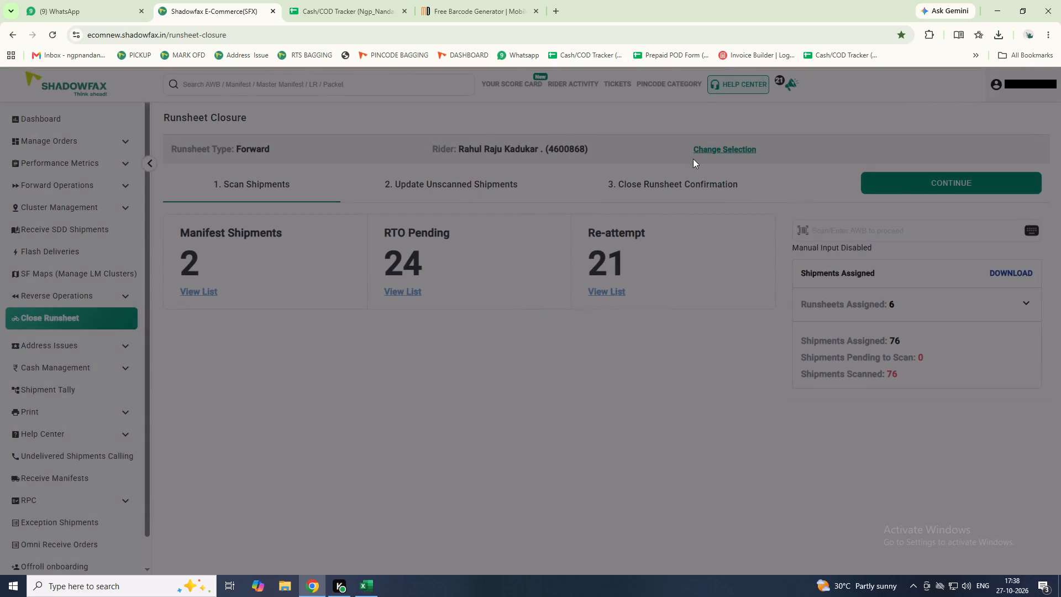
left_click(675, 180)
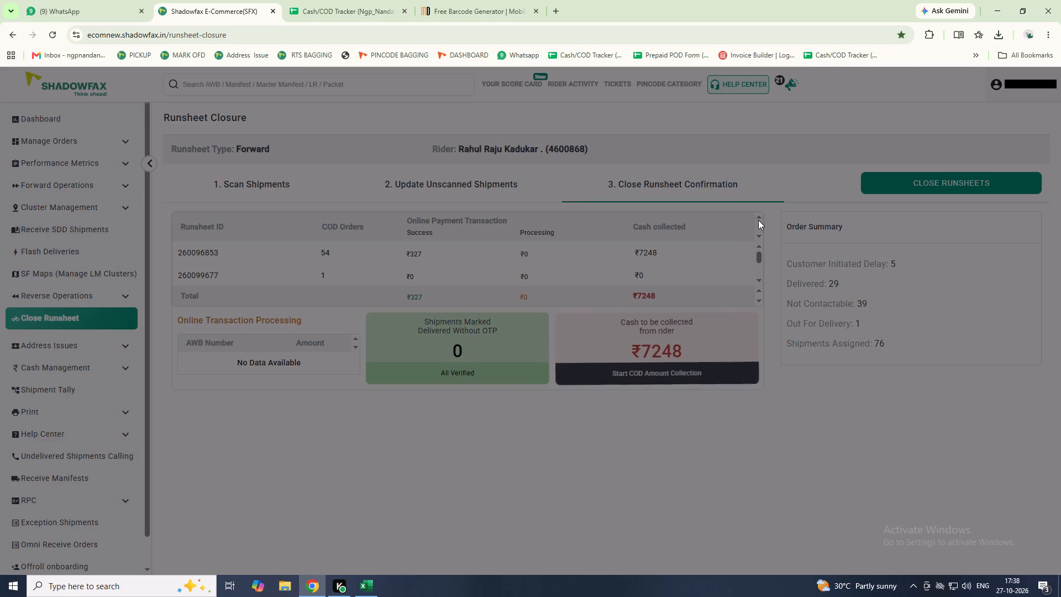
In the Cash/COD Tracker, enter rider 22's Demo amount as 7248 and name as kadukr.
left_click(344, 4)
left_click(148, 370)
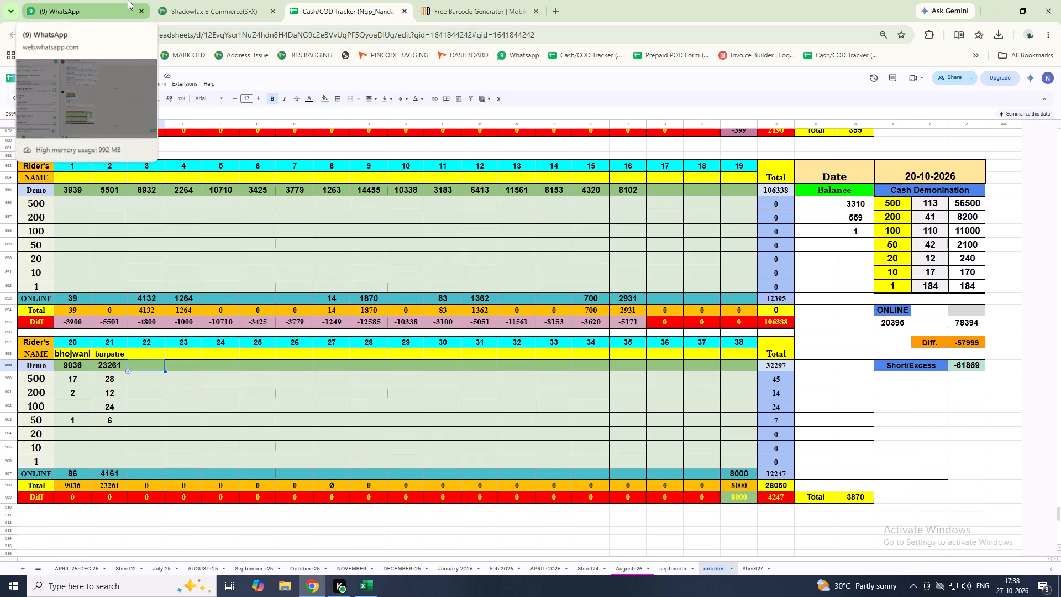
key("7")
key("2")
type("48")
key("Return")
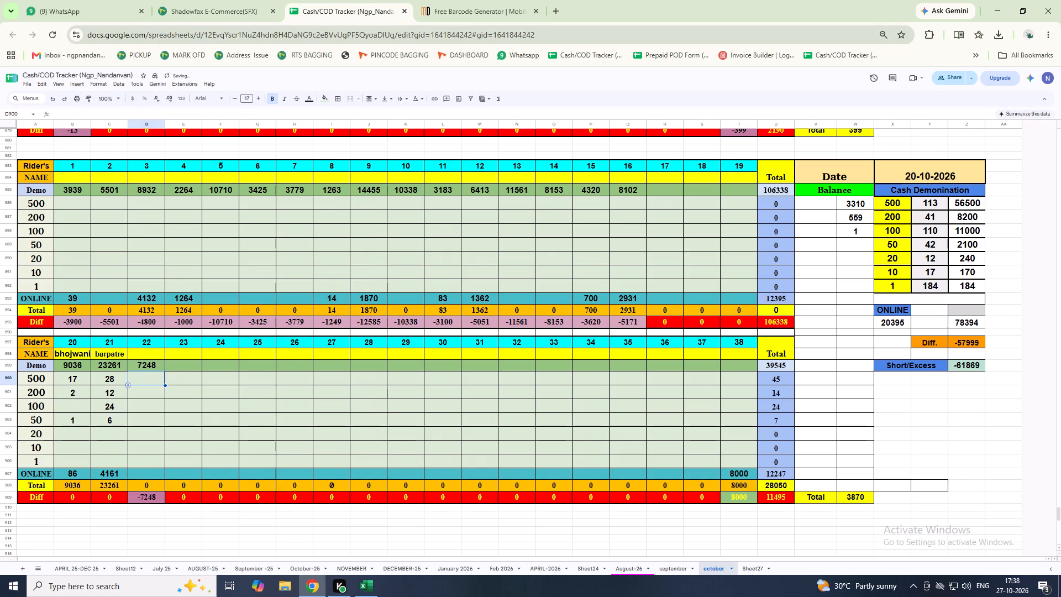
key("Up")
key("Up")
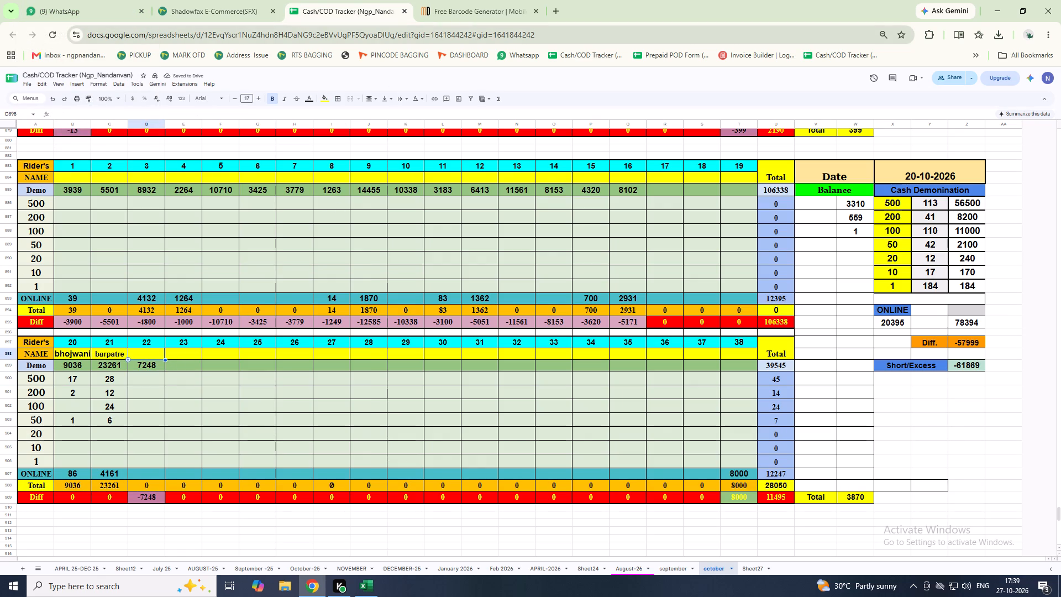
type("kadukr")
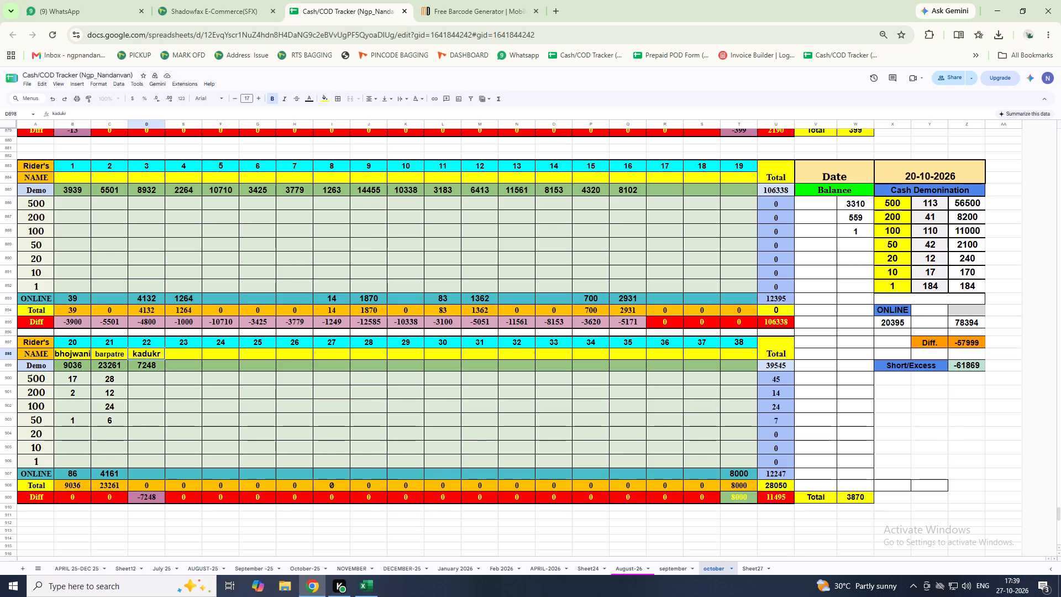
key("Return")
key("Return")
key("Return")
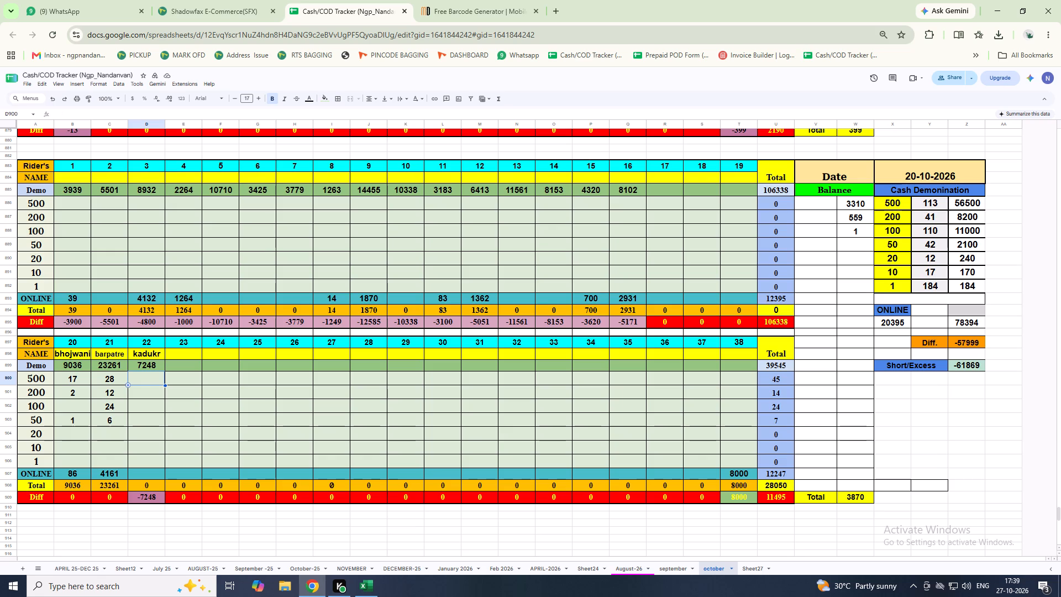
type("10")
key("Return")
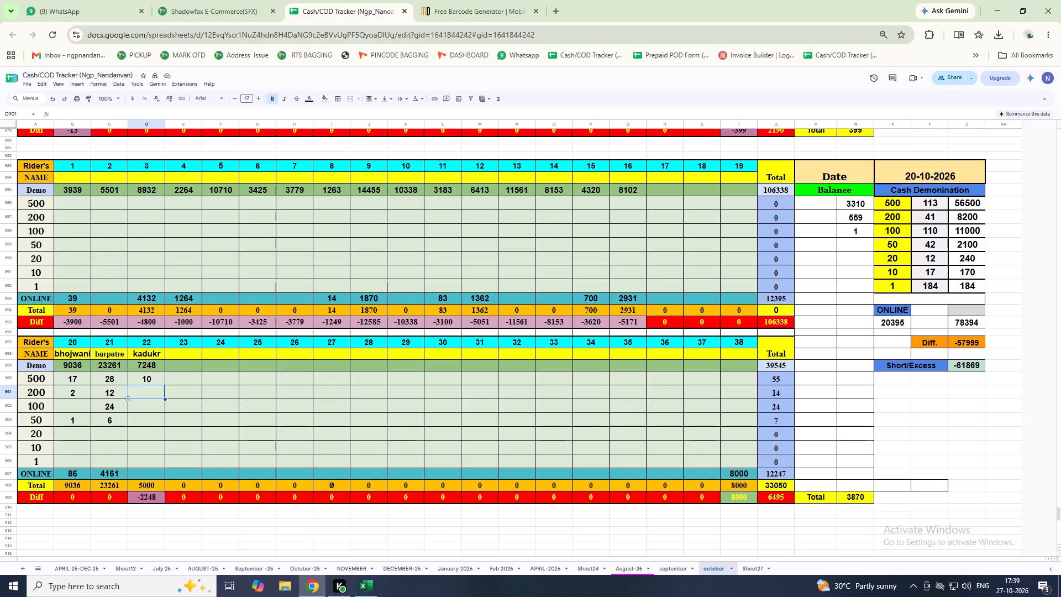
key("5")
key("Return")
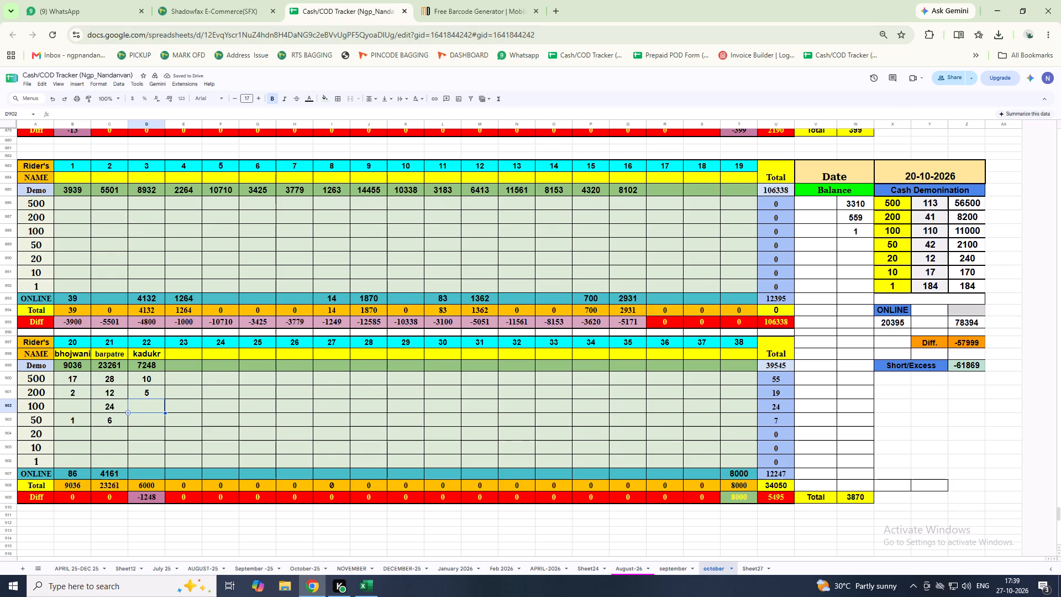
key("7")
key("Return")
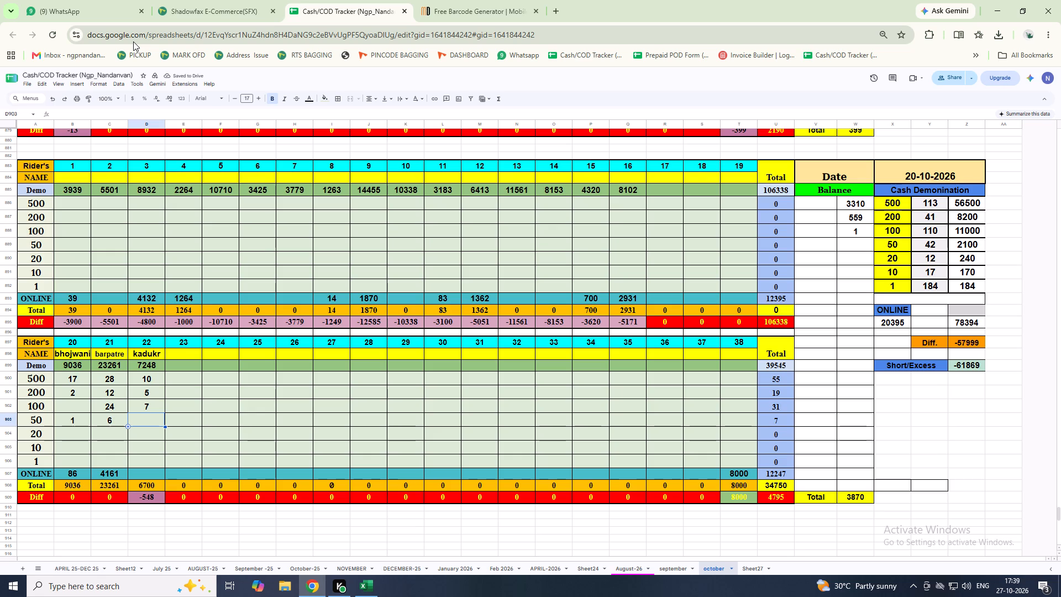
key("2")
key("Return")
key("Return")
key("Return")
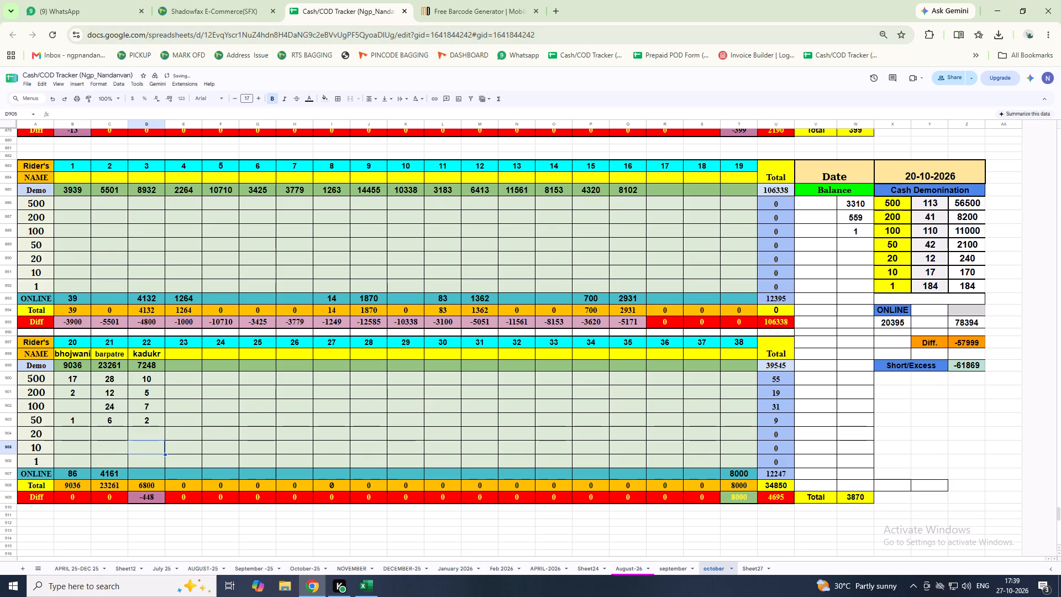
key("1")
key("Return")
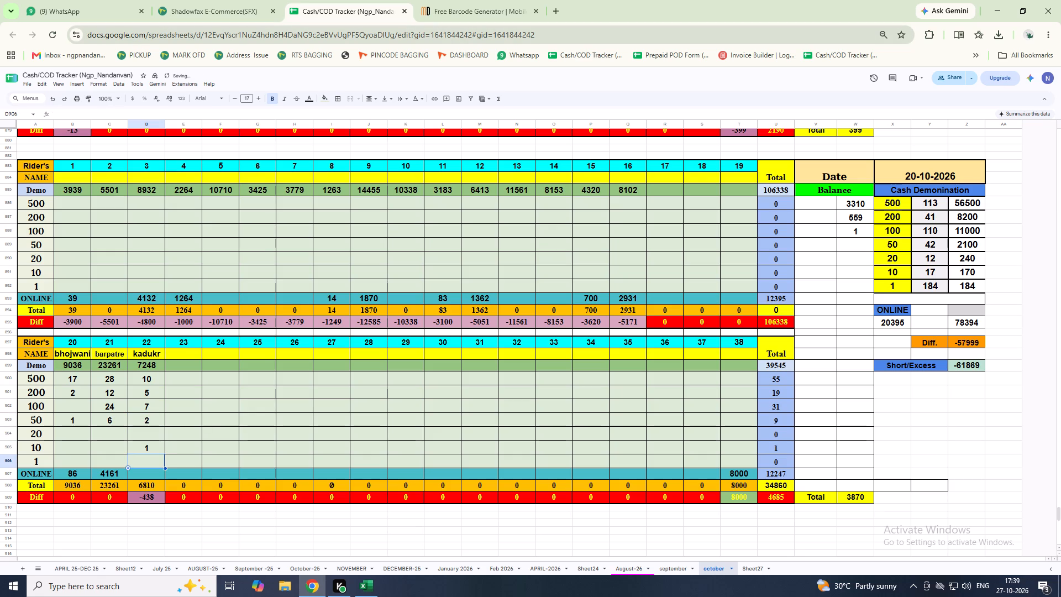
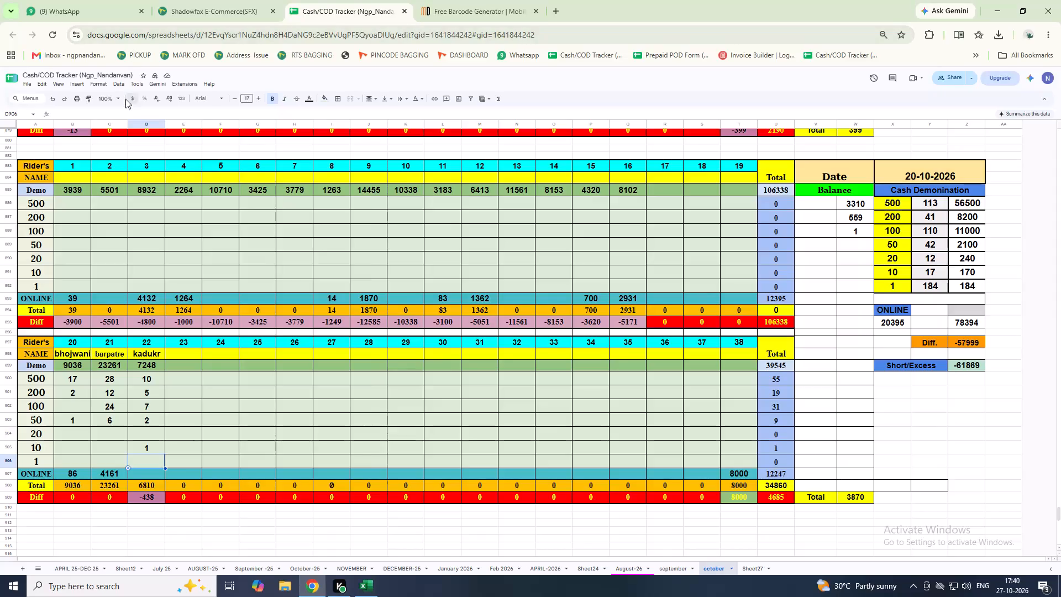
key("8")
key("Return")
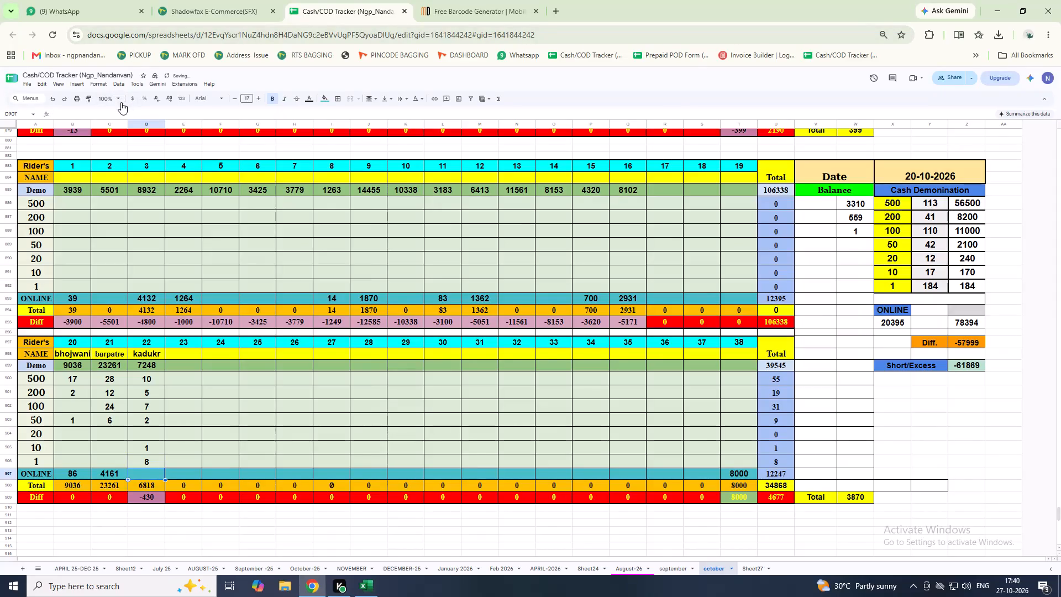
left_click(225, 14)
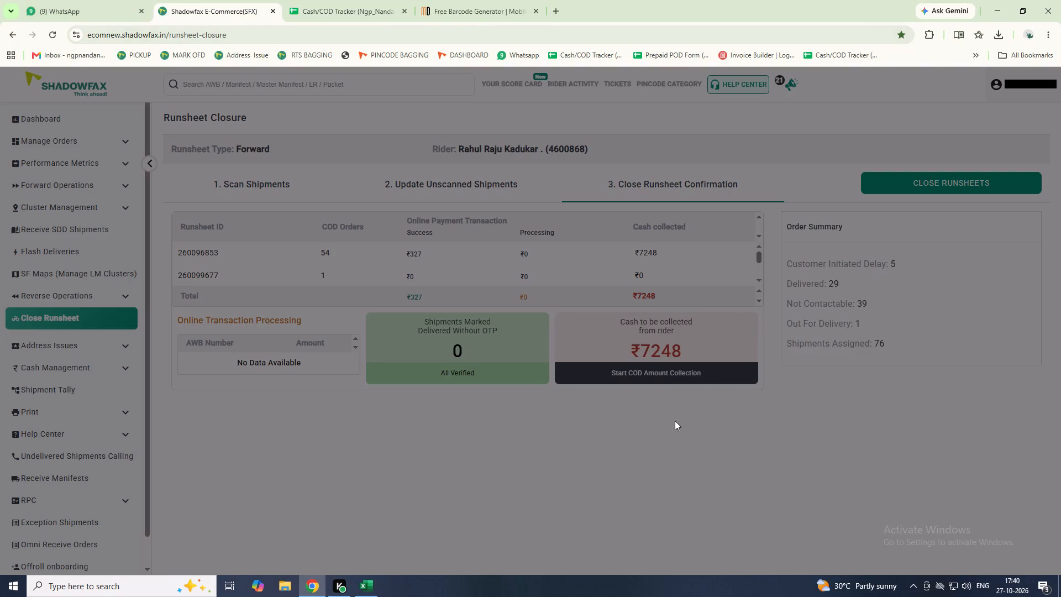
left_click(635, 374)
left_click(469, 334)
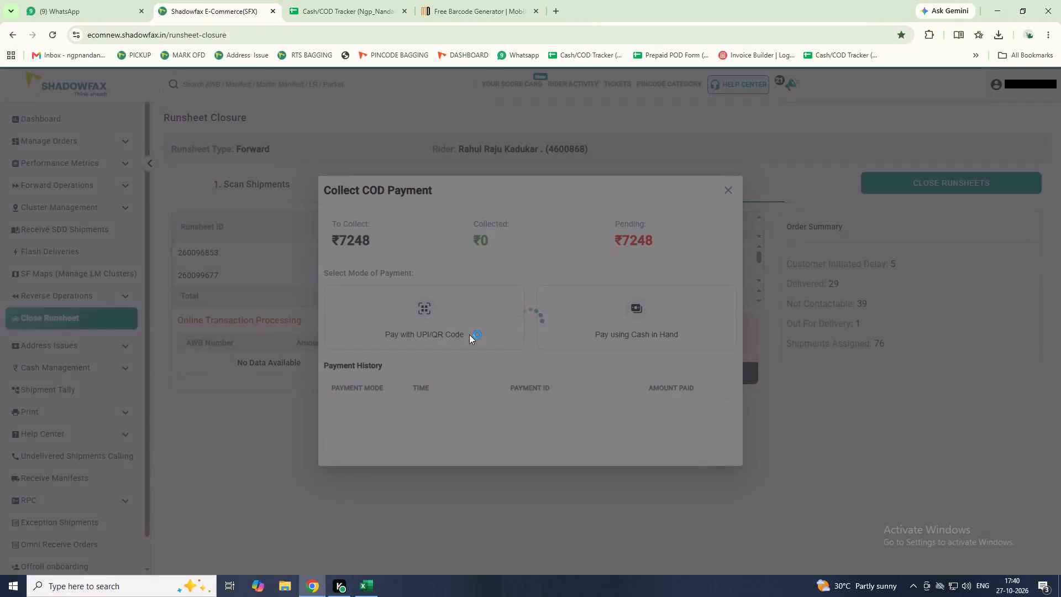
left_click(468, 335)
left_click(448, 381)
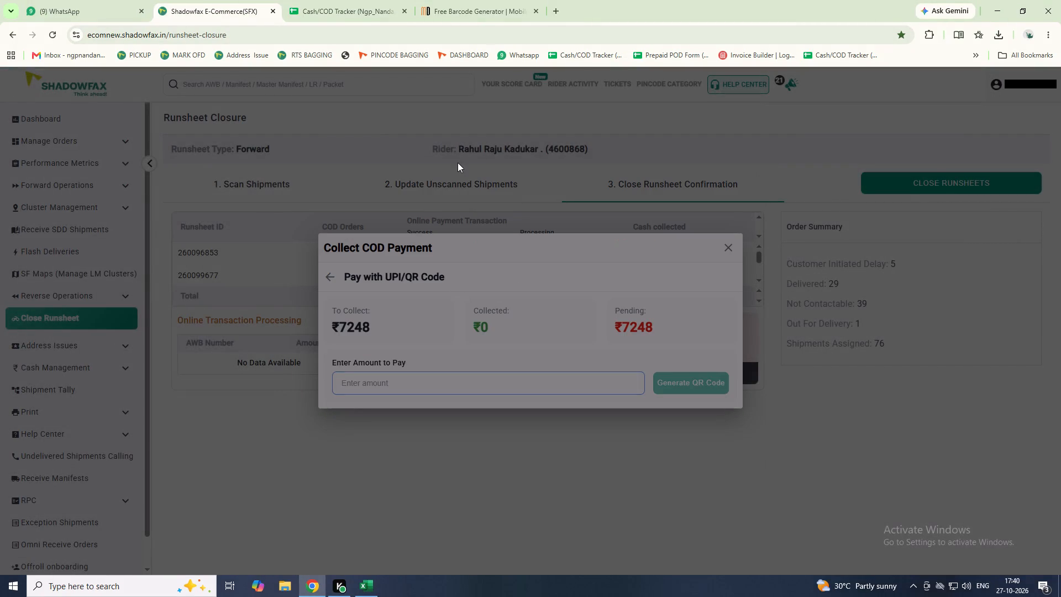
key("4")
key("3")
key("0")
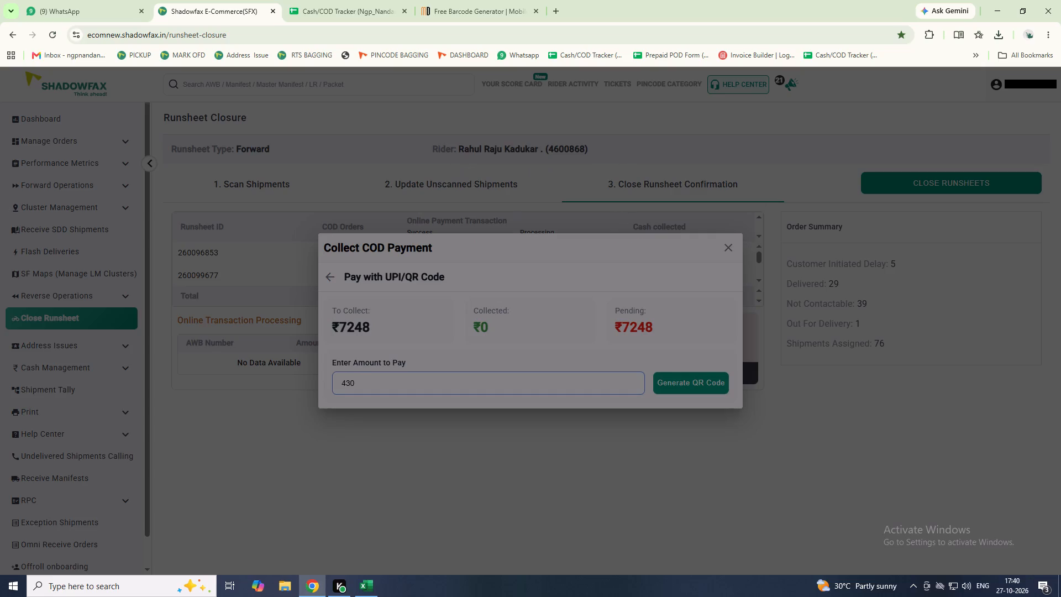
left_click(682, 378)
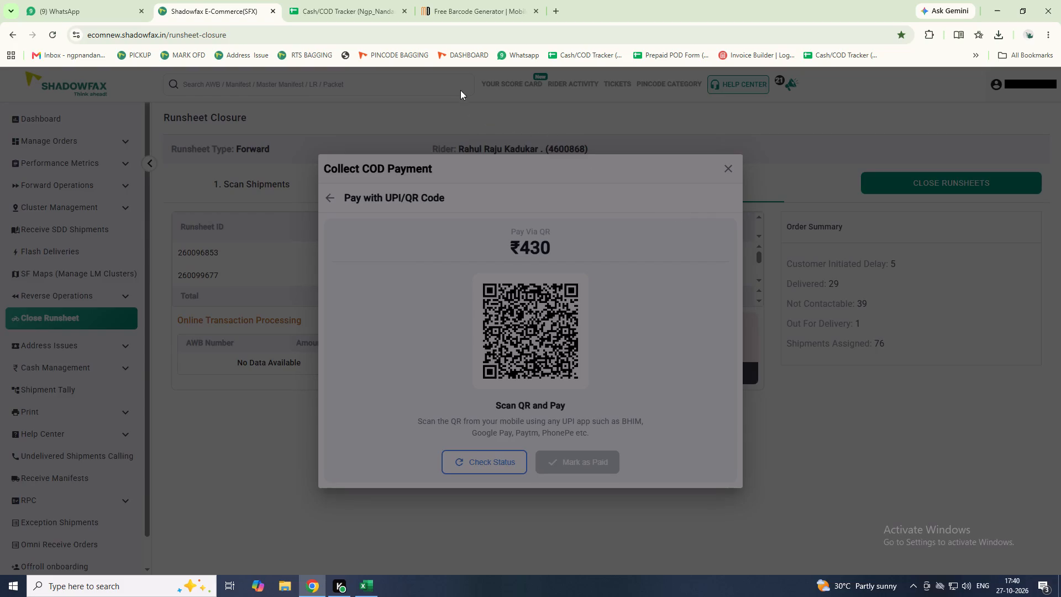
Check kadukar's UPI collection in the runsheet closure and review the unscanned shipments.
left_click(374, 12)
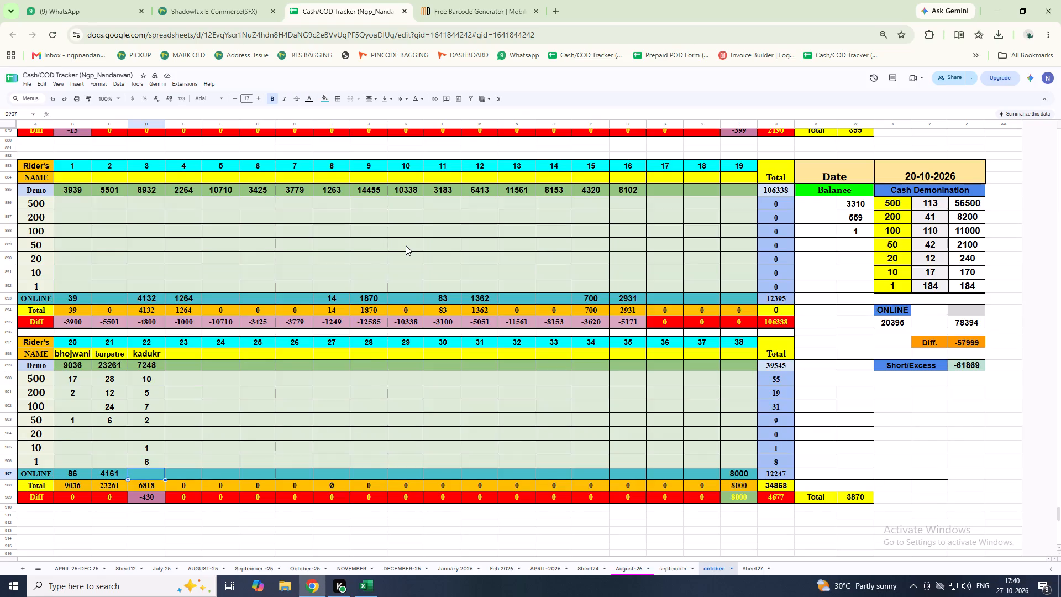
left_click(248, 7)
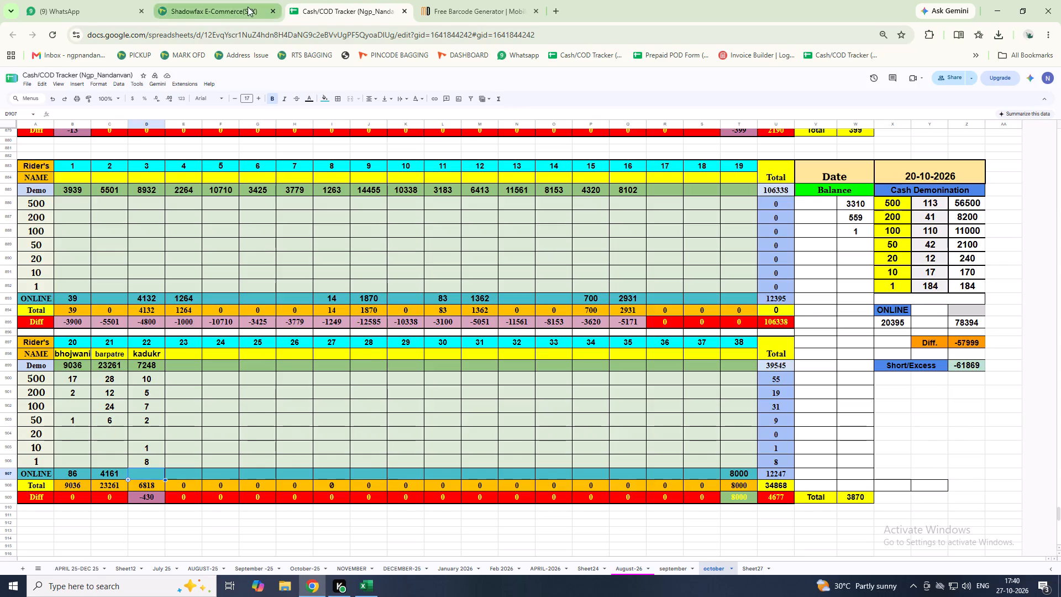
left_click(531, 430)
left_click(529, 411)
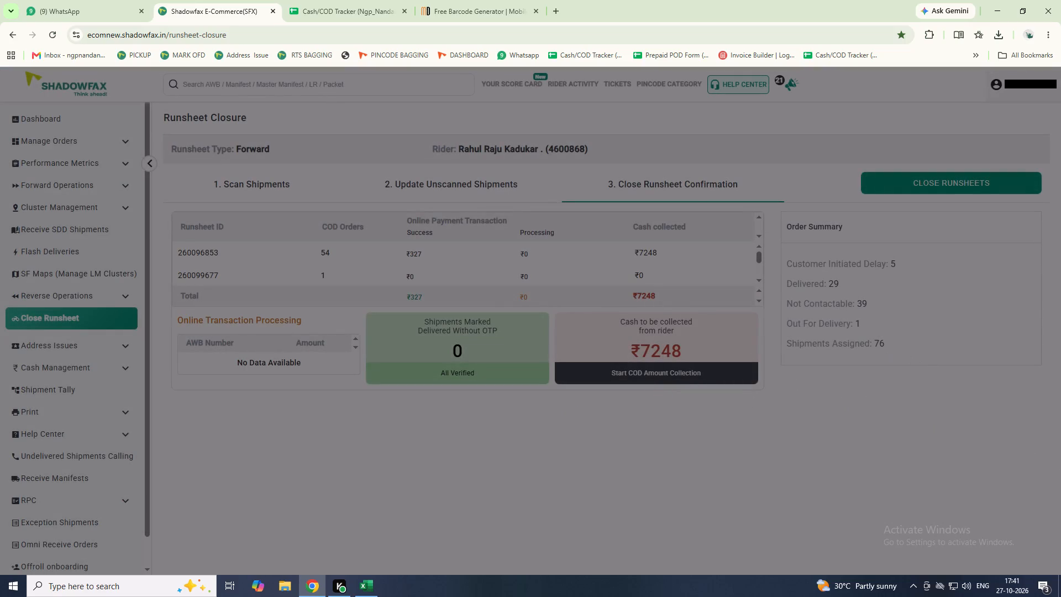
left_click(461, 181)
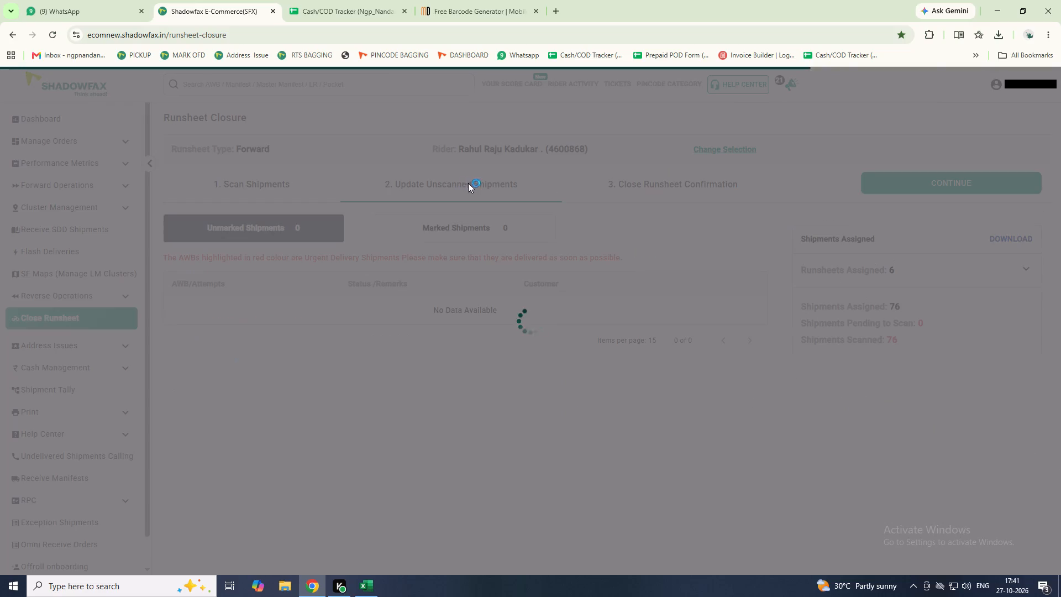
left_click(466, 11)
left_click(238, 12)
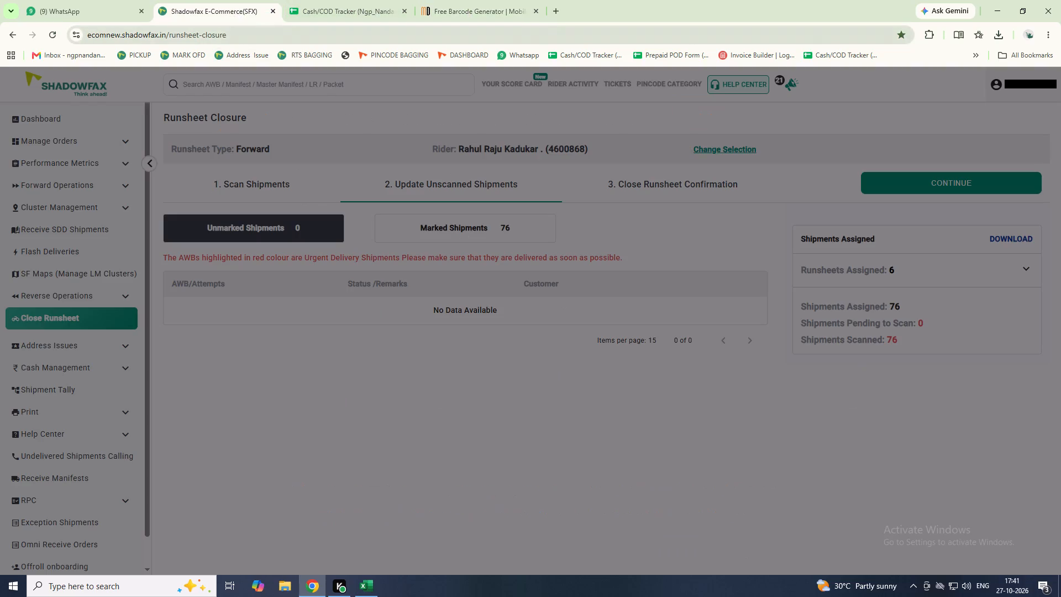
In the Cash/COD Tracker's 20-10-2026 block, clear the ONLINE amounts for riders 1 to 17.
left_click(335, 18)
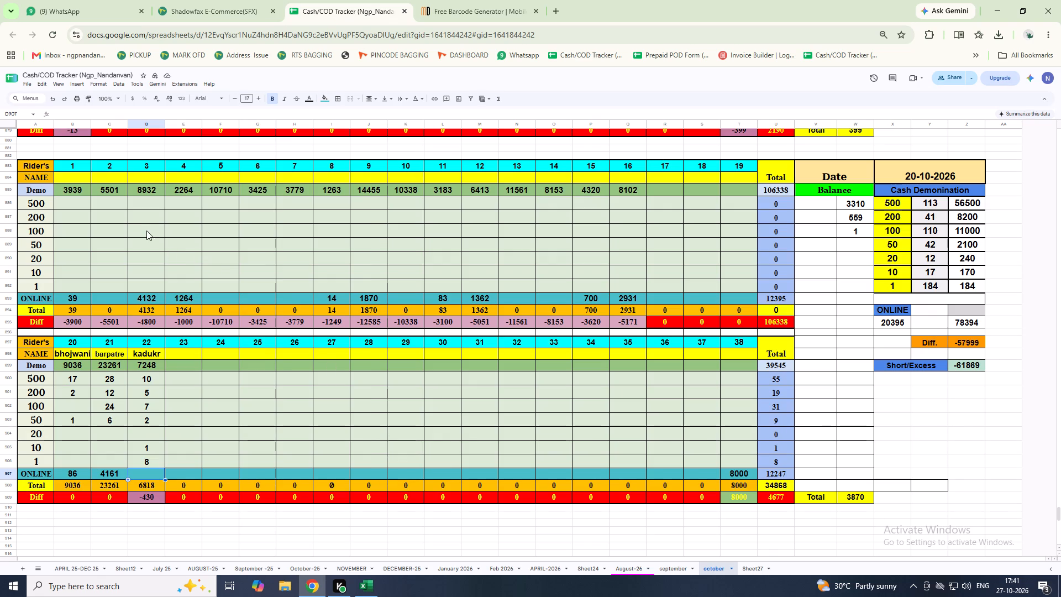
left_click(77, 296)
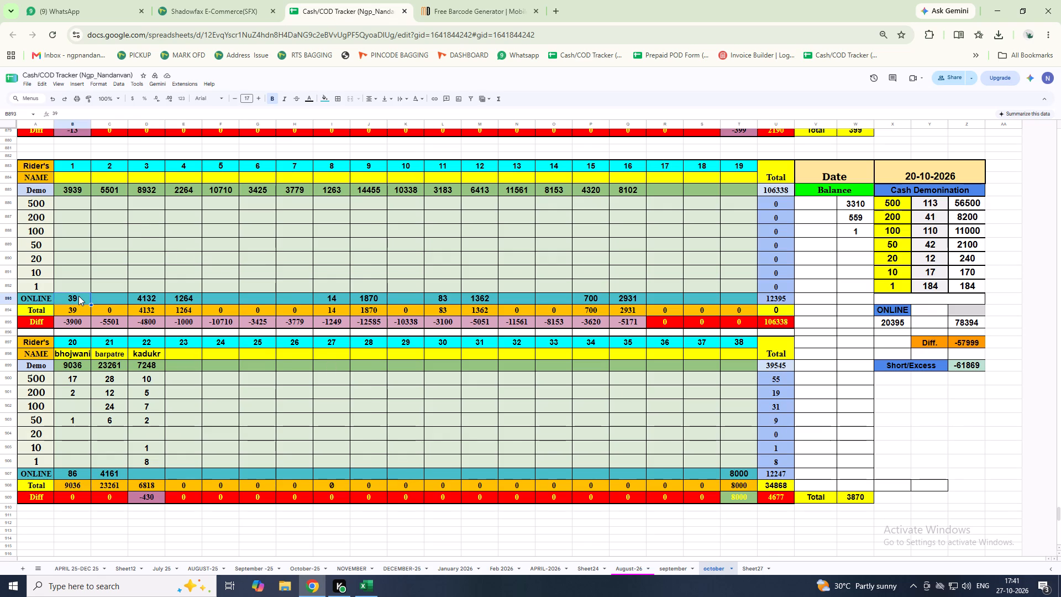
key("shift+Right")
key("shift+Right")
key("shift+Right")
key("shift+Right")
key("shift+Right")
key("shift+Right")
key("shift+Right")
key("shift+Right")
key("shift+Right")
key("shift+Right")
key("shift+Right")
key("shift+Right")
key("shift+Right")
key("shift+Right")
key("shift+Right")
key("shift+Right")
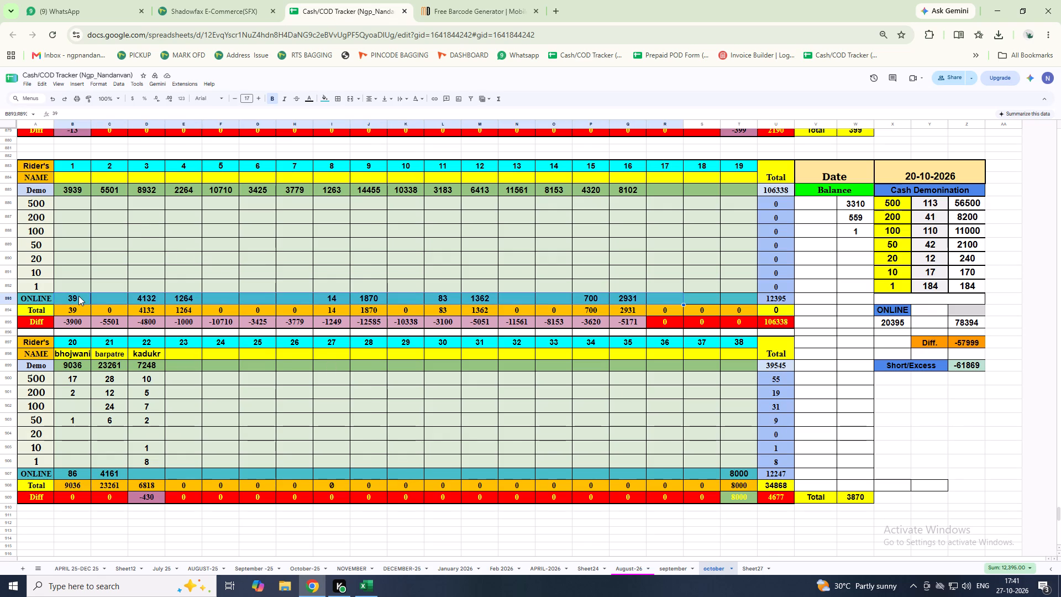
key("Delete")
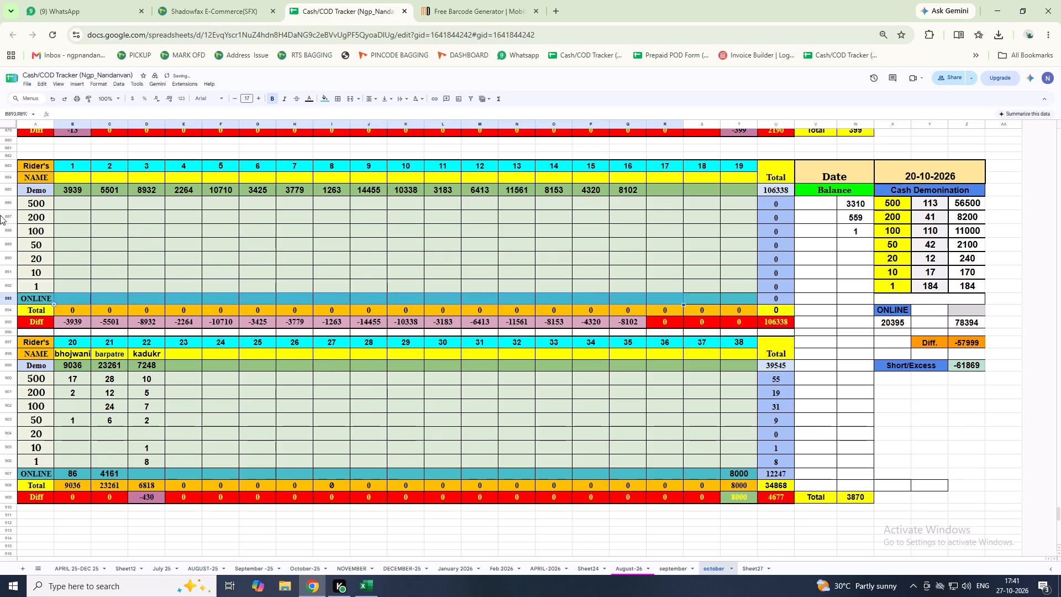
Clear the Demo amounts for riders 1 to 17 in the same block.
left_click(70, 191)
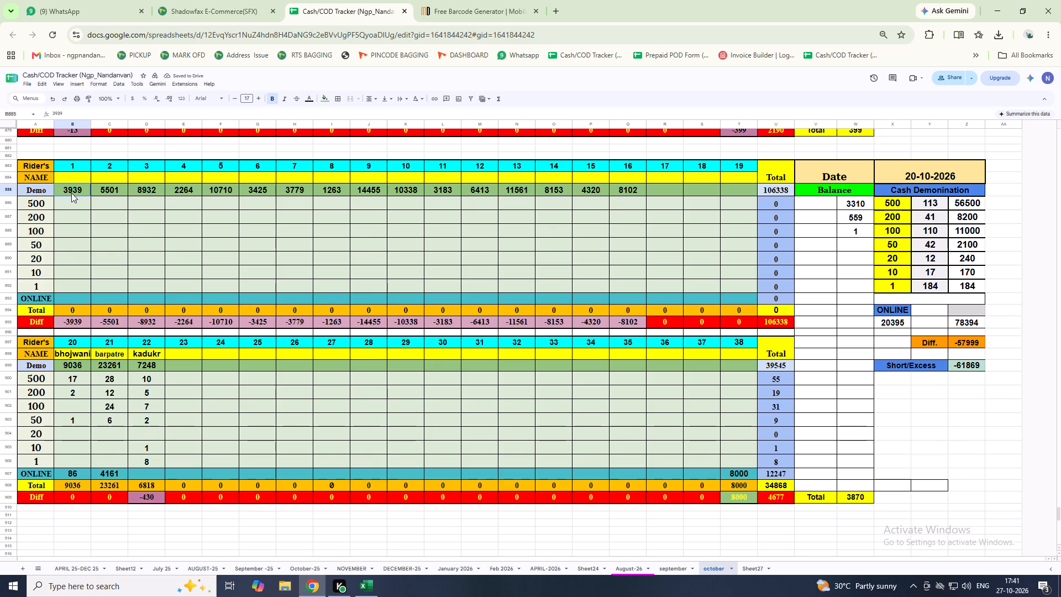
key("shift+Right")
key("shift+Right")
key("shift+Right")
key("shift+Right")
key("shift+Right")
key("shift+Right")
key("shift+Right")
key("shift+Right")
key("shift+Right")
key("shift+Right")
key("shift+Right")
key("shift+Right")
key("shift+Right")
key("shift+Right")
key("shift+Right")
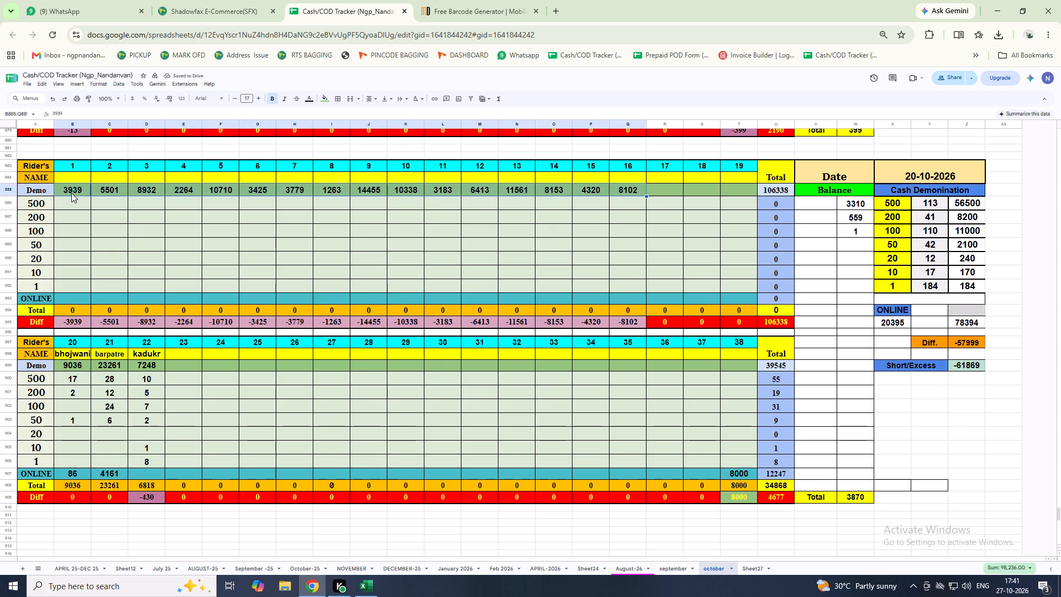
key("shift+Right")
key("Delete")
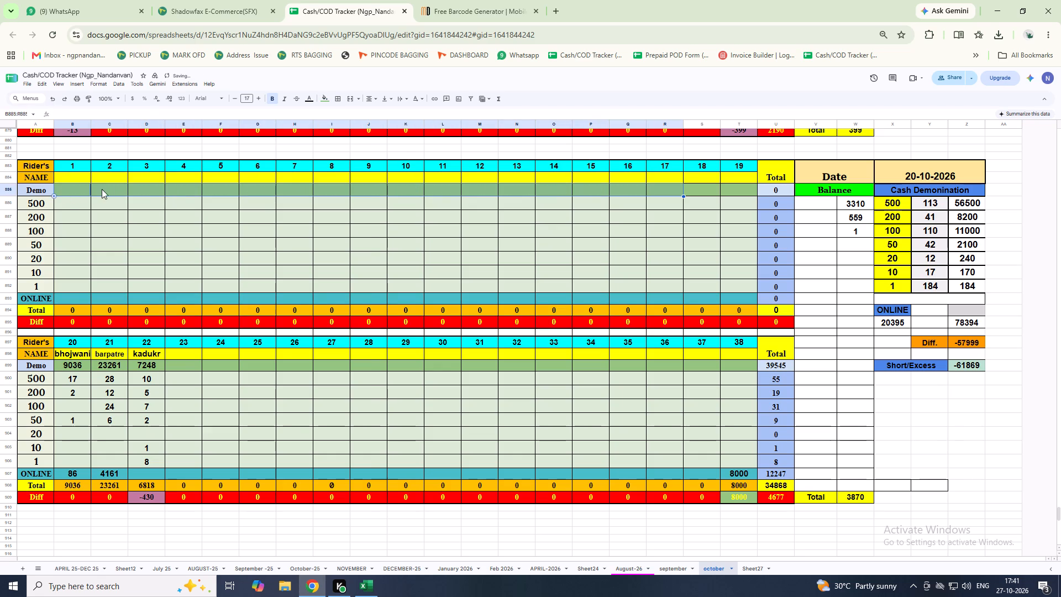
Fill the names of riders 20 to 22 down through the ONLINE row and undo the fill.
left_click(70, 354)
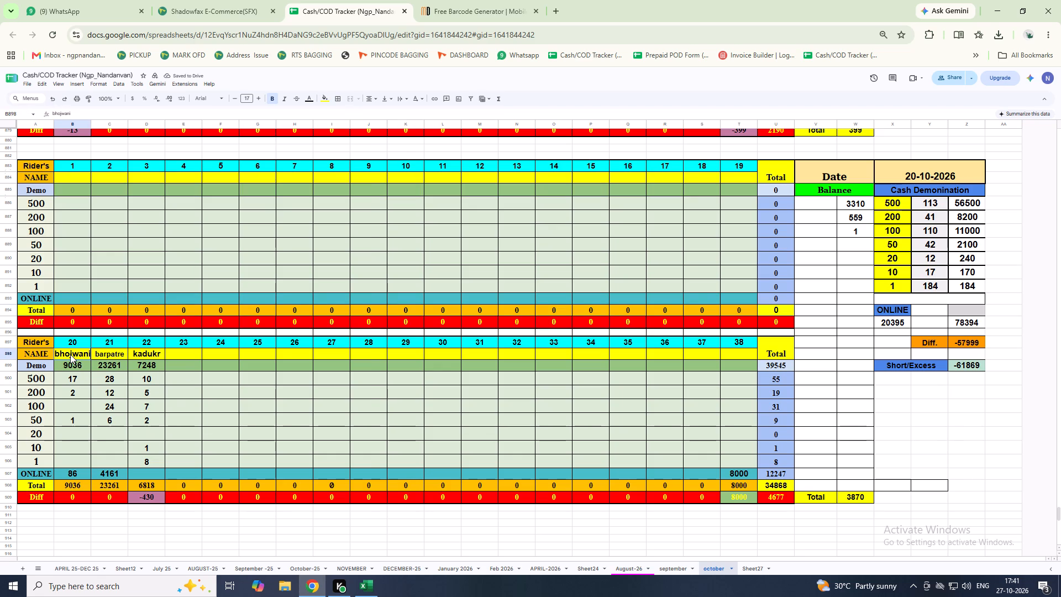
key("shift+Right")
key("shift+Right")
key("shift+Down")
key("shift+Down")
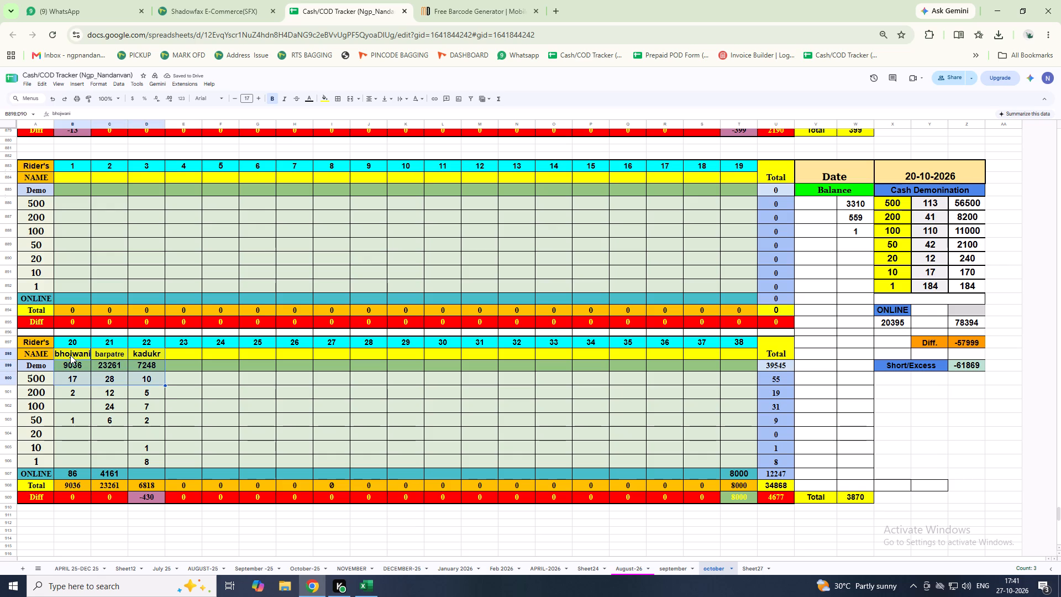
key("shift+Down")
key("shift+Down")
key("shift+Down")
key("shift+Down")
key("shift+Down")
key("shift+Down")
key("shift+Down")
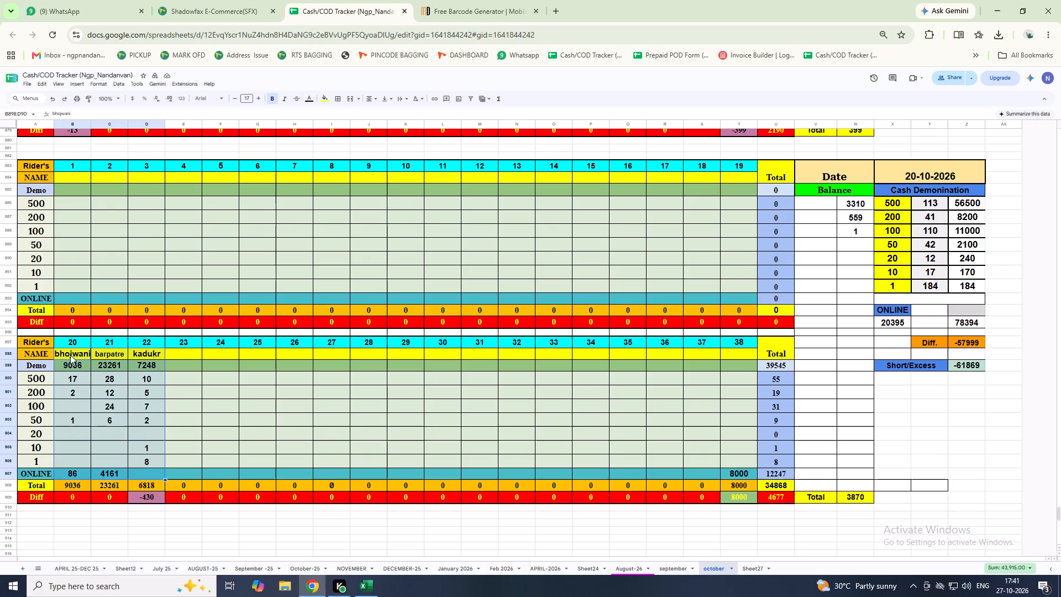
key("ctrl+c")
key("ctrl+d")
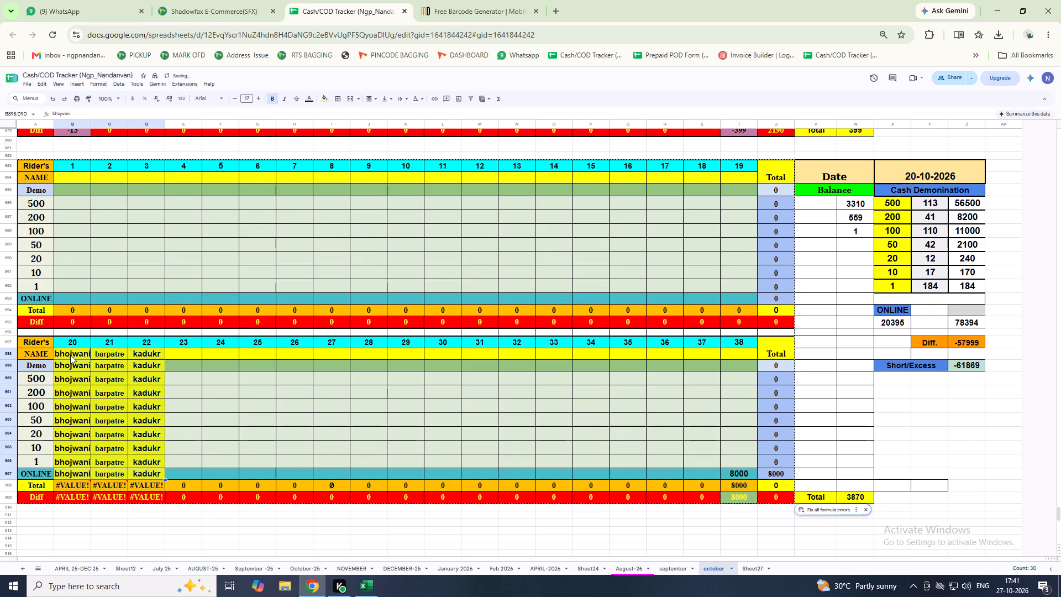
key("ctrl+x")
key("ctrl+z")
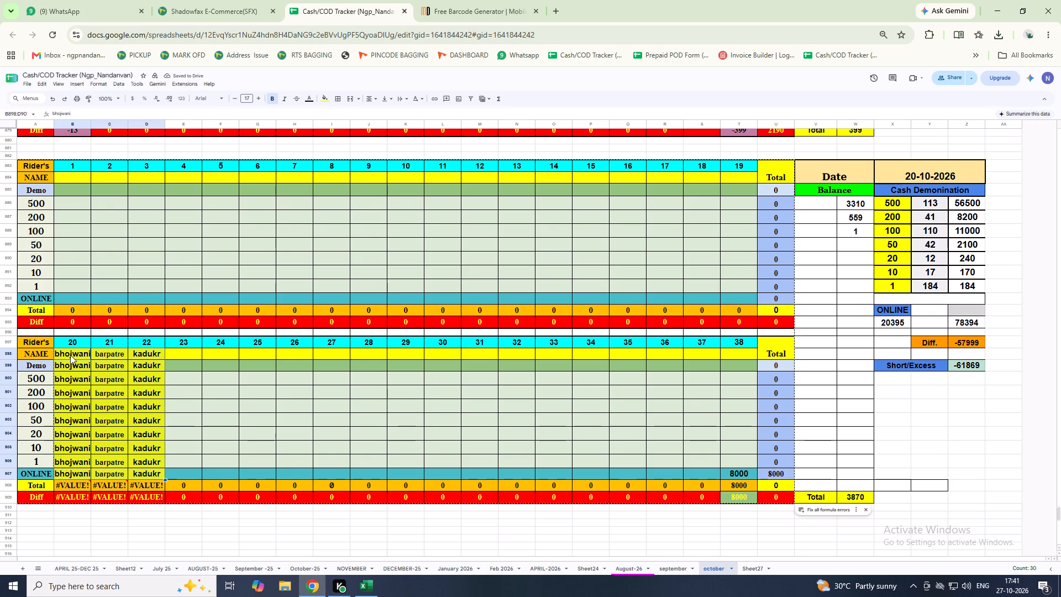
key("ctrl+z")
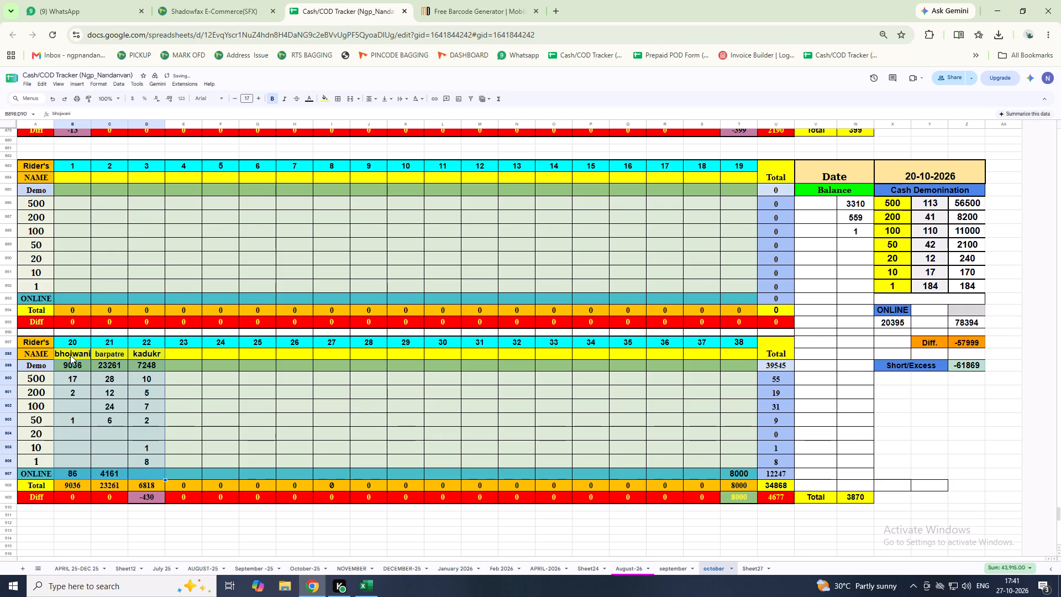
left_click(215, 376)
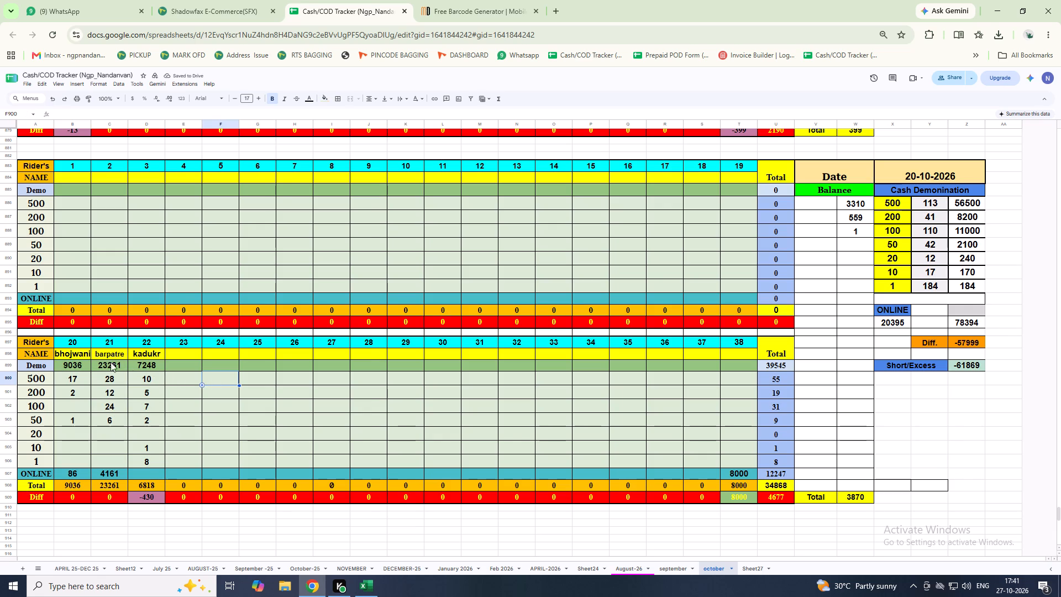
Copy the entries of riders 20 to 22, from NAME through ONLINE, into the columns of riders 1 to 3.
left_click(65, 354)
key("shift+Right")
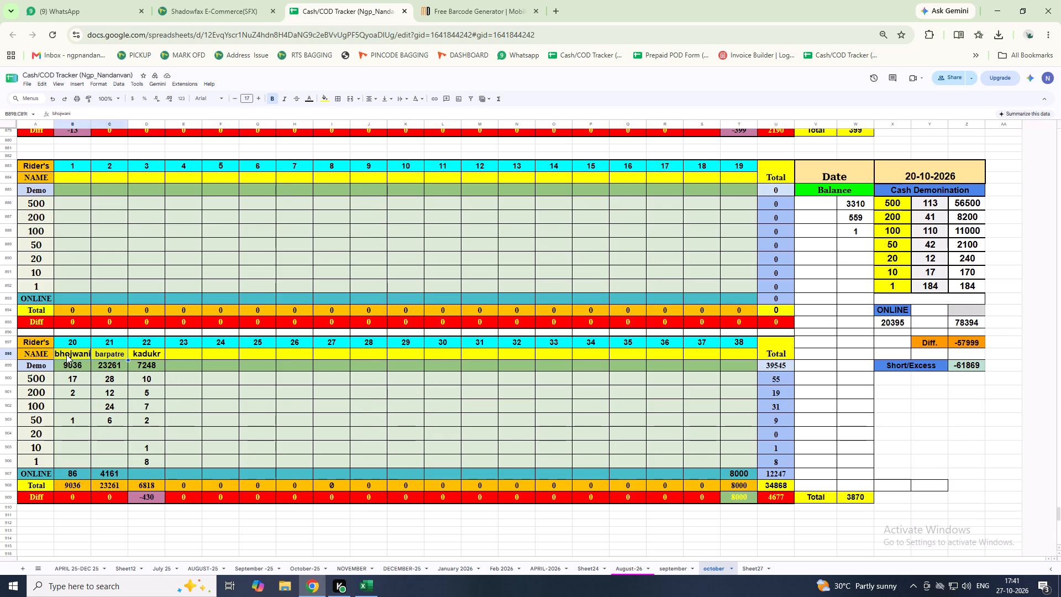
key("shift+Down")
key("shift+Down")
key("shift+Right")
key("shift+Down")
key("shift+Down")
key("shift+Down")
key("shift+Down")
key("shift+Down")
key("shift+Down")
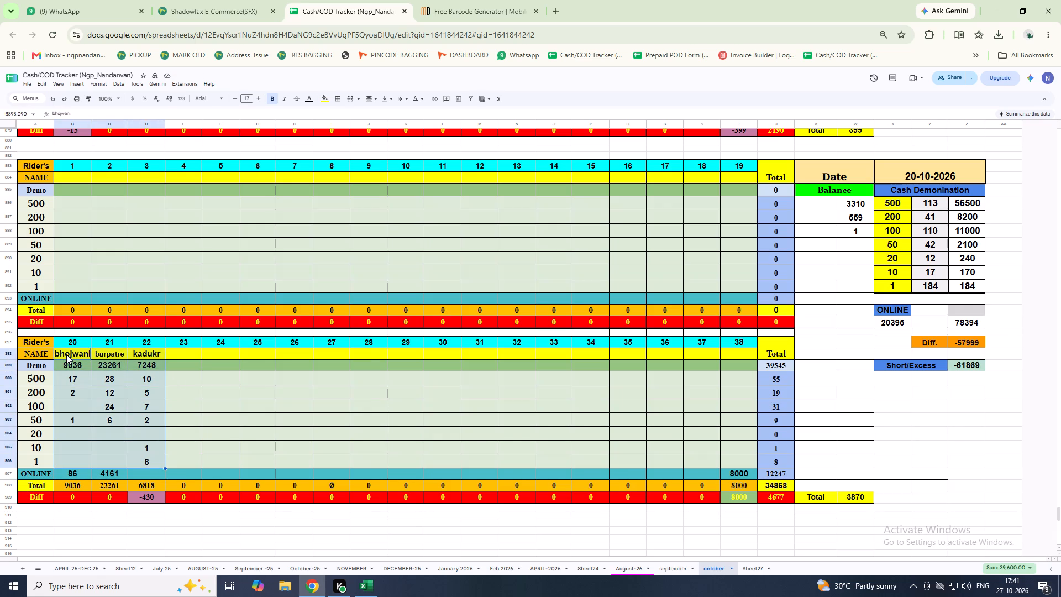
key("shift+Down")
key("ctrl+c")
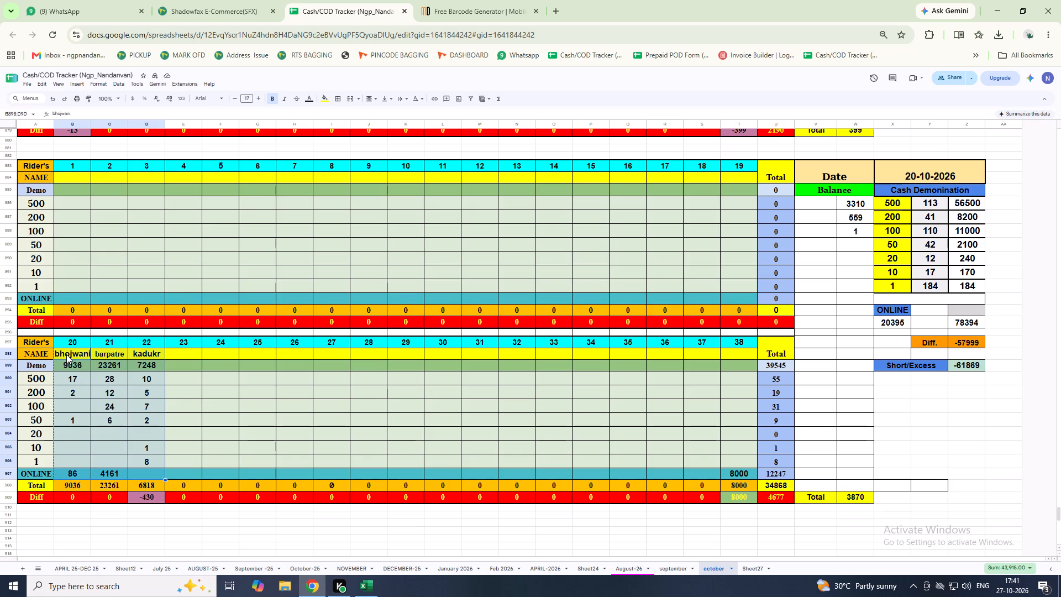
left_click(78, 180)
key("ctrl+v")
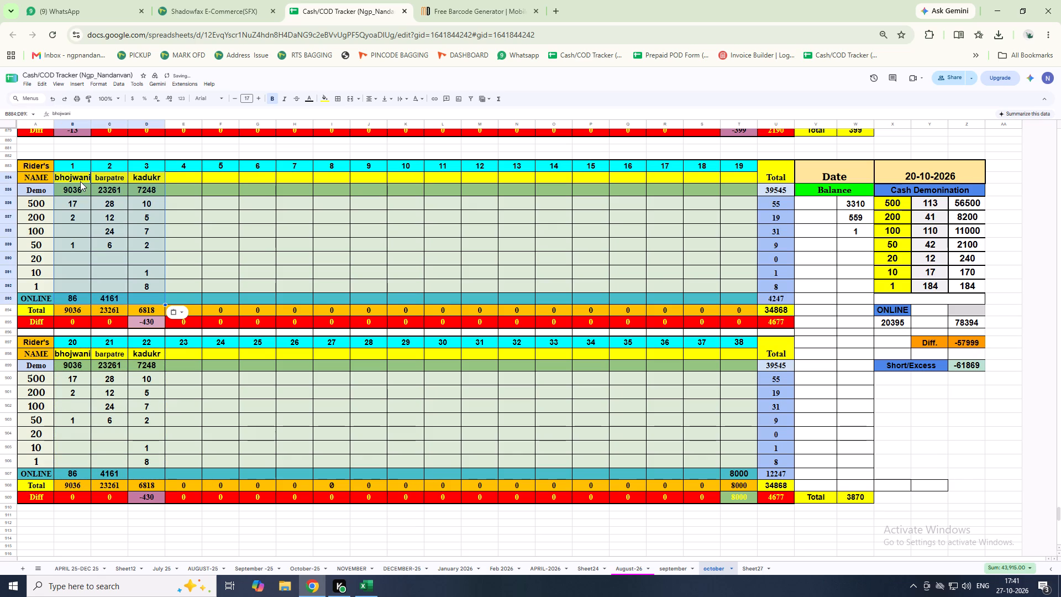
left_click(201, 252)
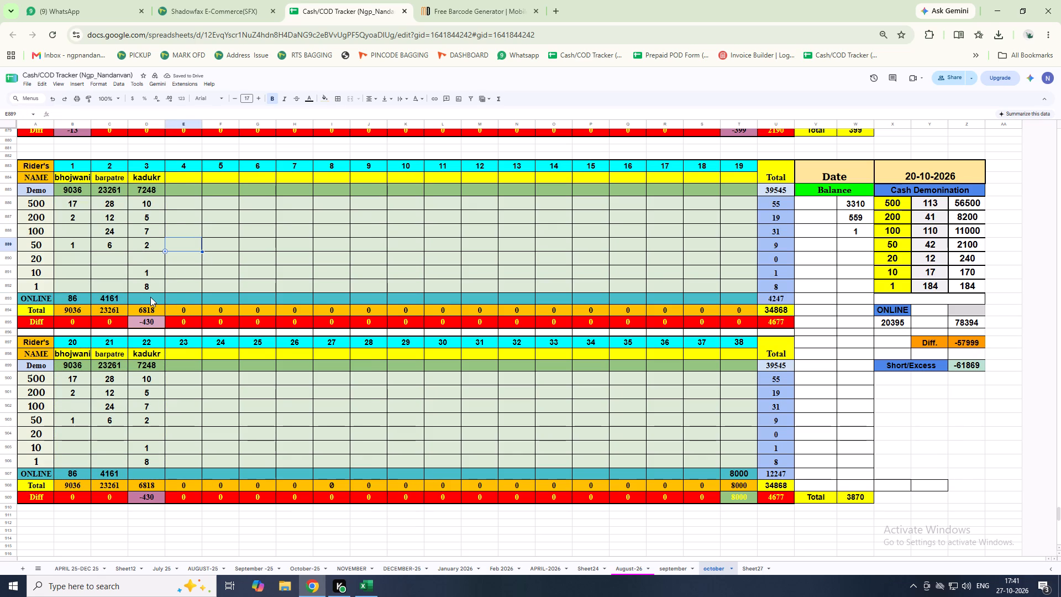
Enter 430 as kadukr's ONLINE amount in the rider 3 column.
left_click(150, 299)
key("4")
type("30")
key("Return")
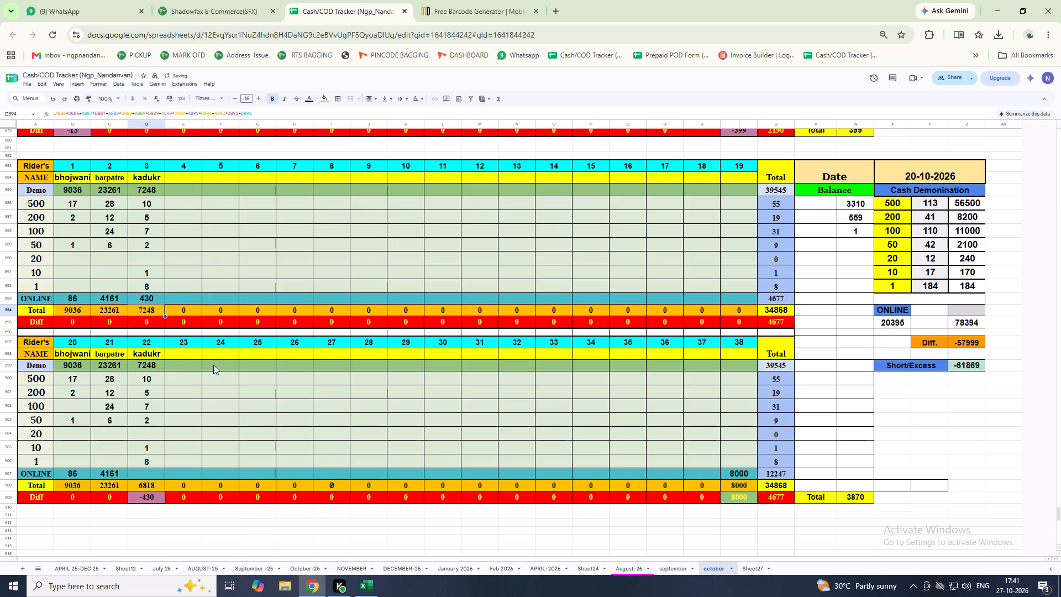
Clear the Demo amounts and the names of riders 20 to 22 in the lower rider block.
left_click(68, 367)
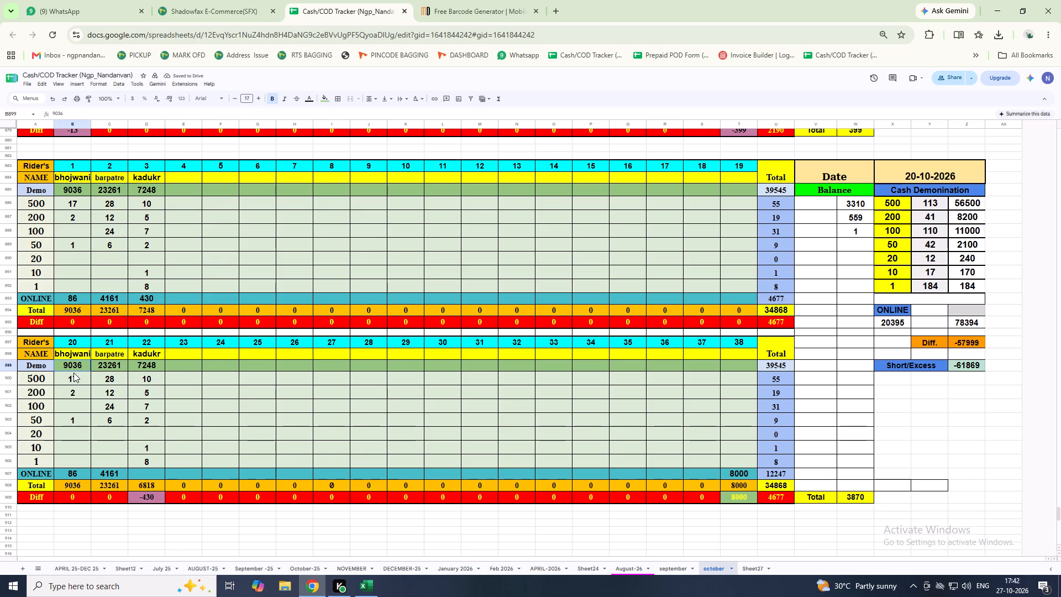
key("shift+Right")
key("shift+Right")
key("shift+Right")
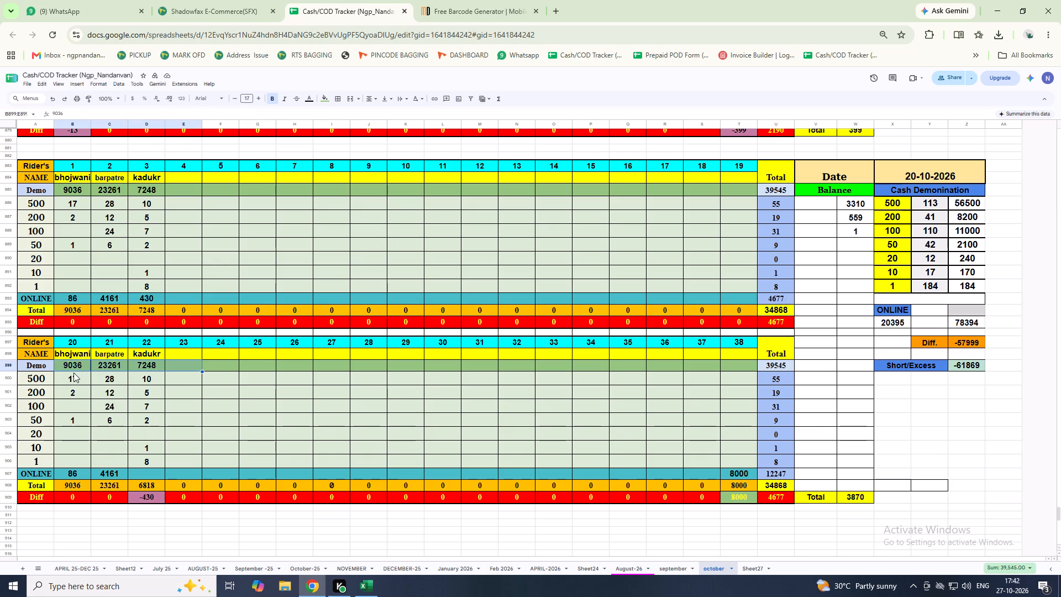
key("Delete")
key("Up")
key("shift+Right")
key("shift+Right")
key("shift+Right")
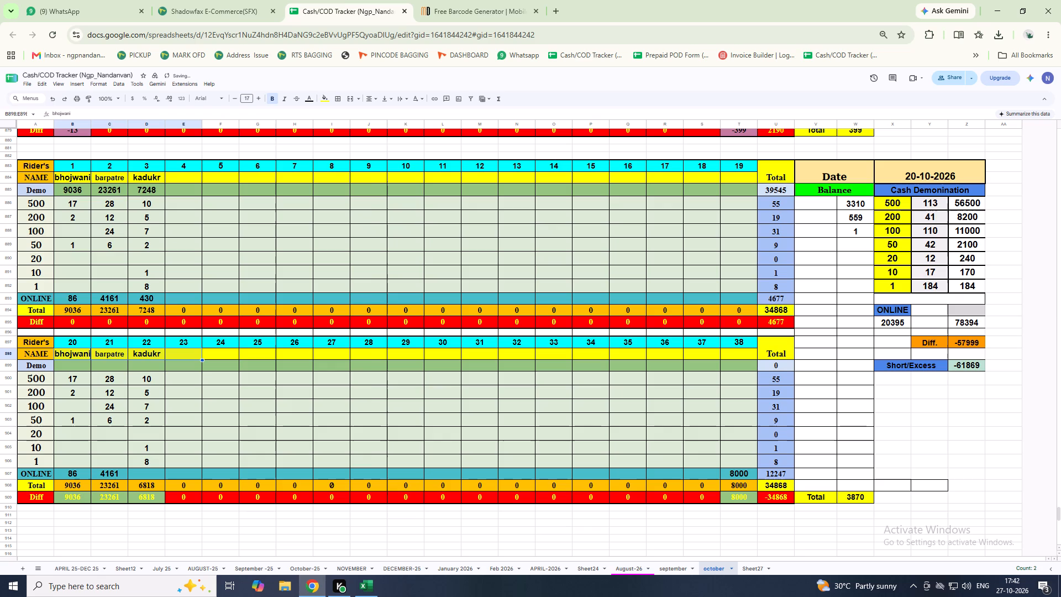
key("Delete")
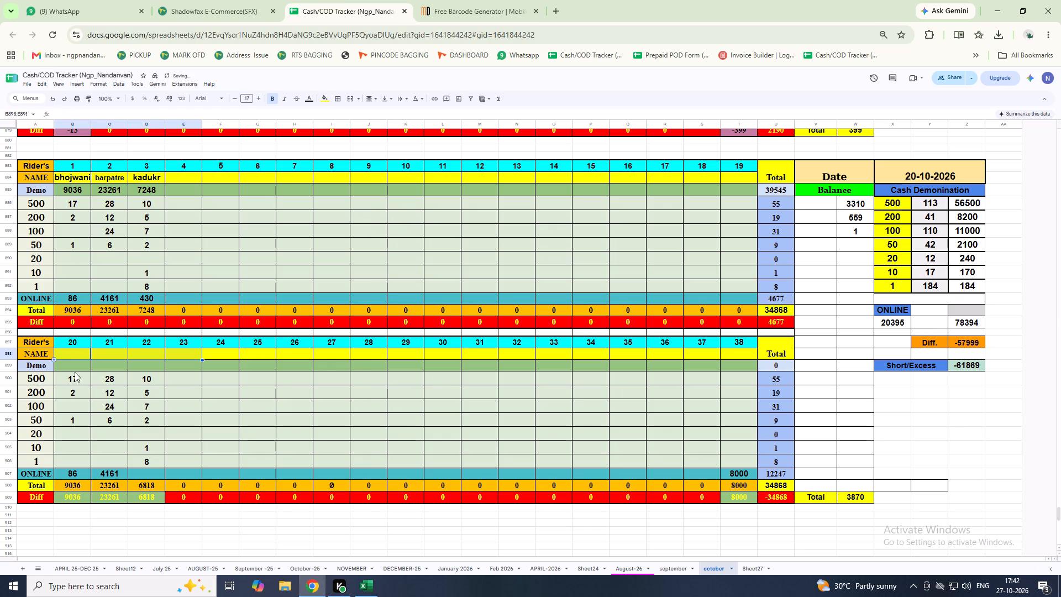
Clear the cash counts of riders 20 to 22, from the 500 row through the 1 row.
key("Down")
key("Down")
key("shift+Right")
key("shift+Down")
key("shift+Down")
key("shift+Right")
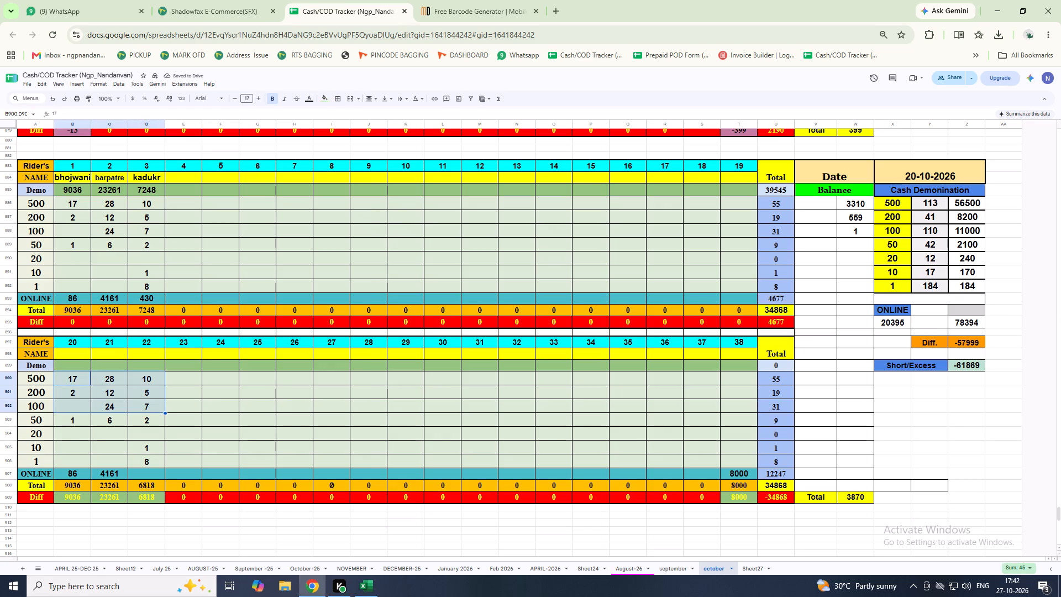
key("shift+Down")
key("shift+Down")
key("shift+Down")
key("shift+Down")
key("Delete")
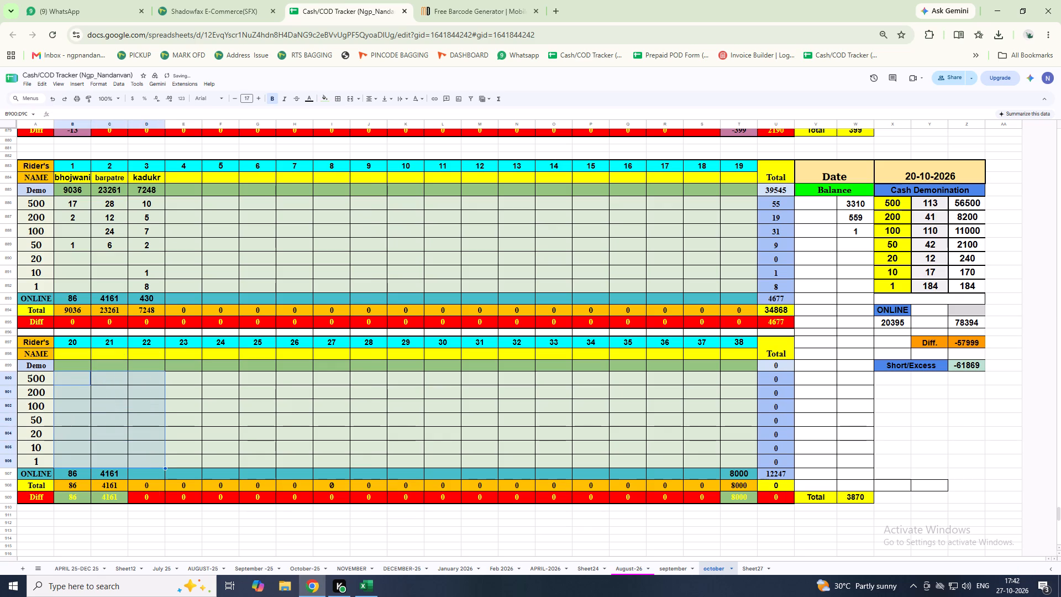
Clear the ONLINE amounts of riders 20 and 21.
key("Down")
key("Down")
key("Down")
key("Down")
key("Down")
key("Down")
key("Down")
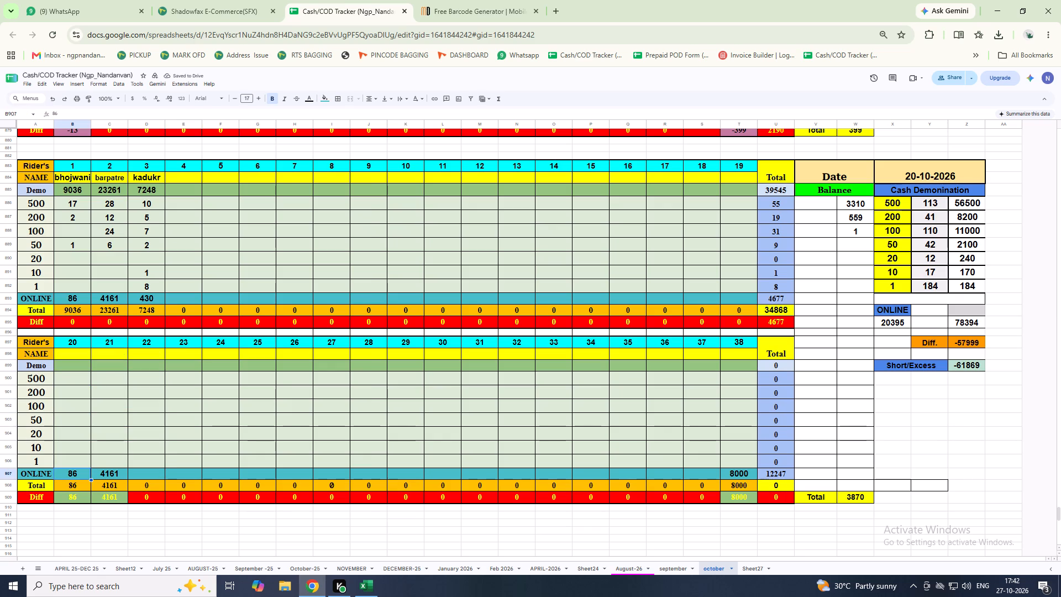
key("shift+Right")
key("Delete")
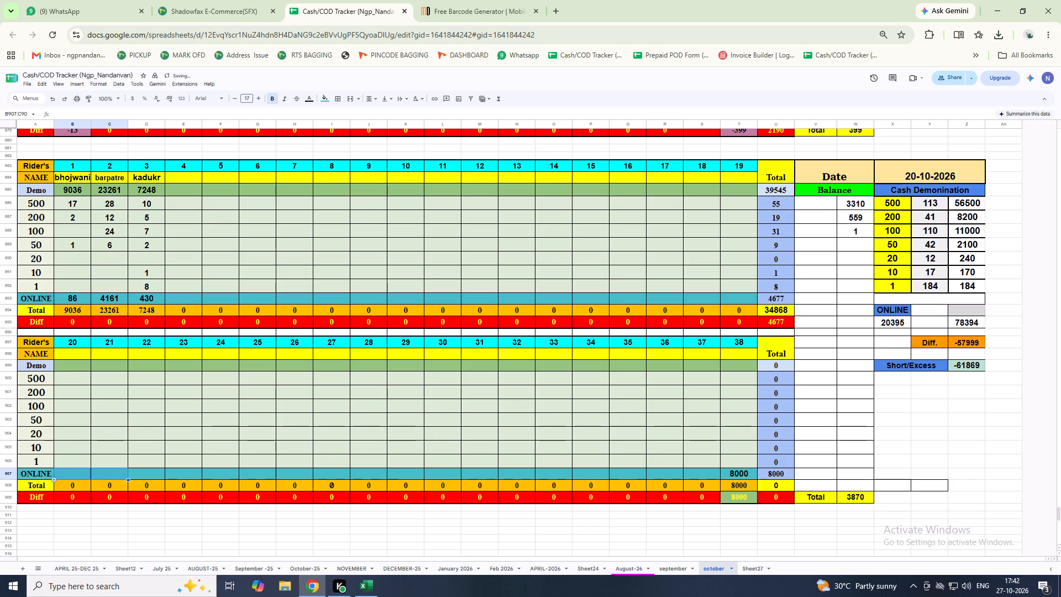
Clear the three Balance entries beside the 500, 200 and 100 rows of the 20-10-2026 block.
left_click(869, 205)
key("shift+Down")
key("shift+Down")
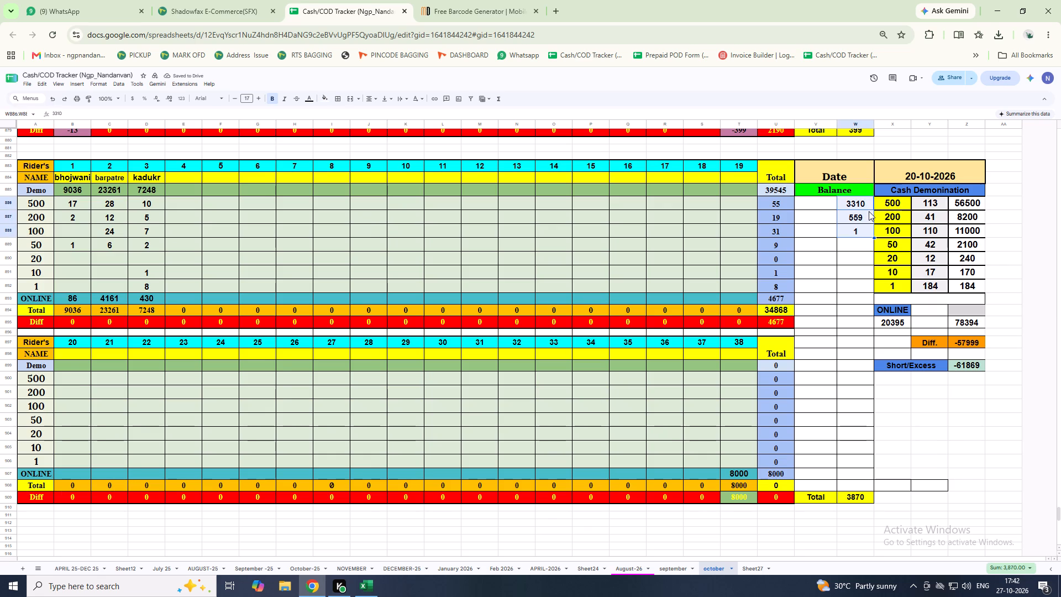
key("Delete")
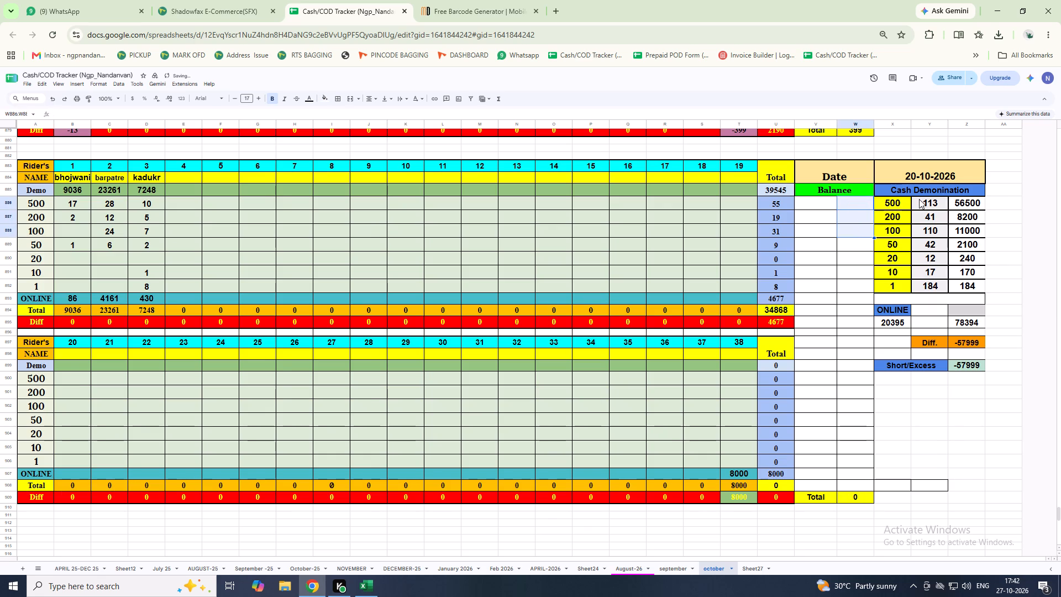
Clear all note and coin counts in the Cash Denomination table, from 500 down to 1.
left_click(922, 203)
key("shift+Down")
key("shift+Down")
key("shift+Down")
key("shift+Down")
key("shift+Down")
key("shift+Down")
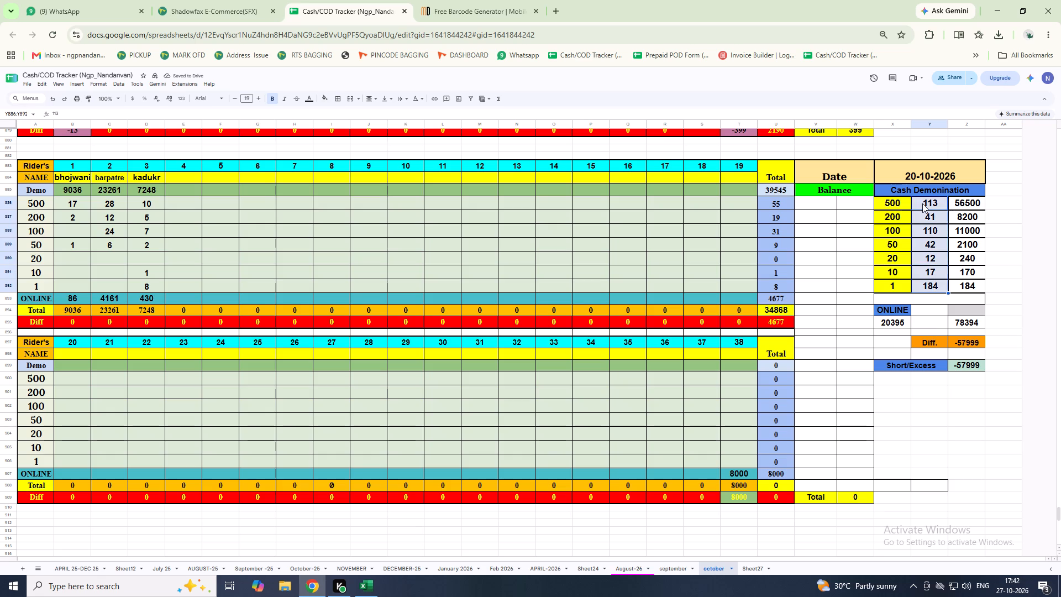
key("Delete")
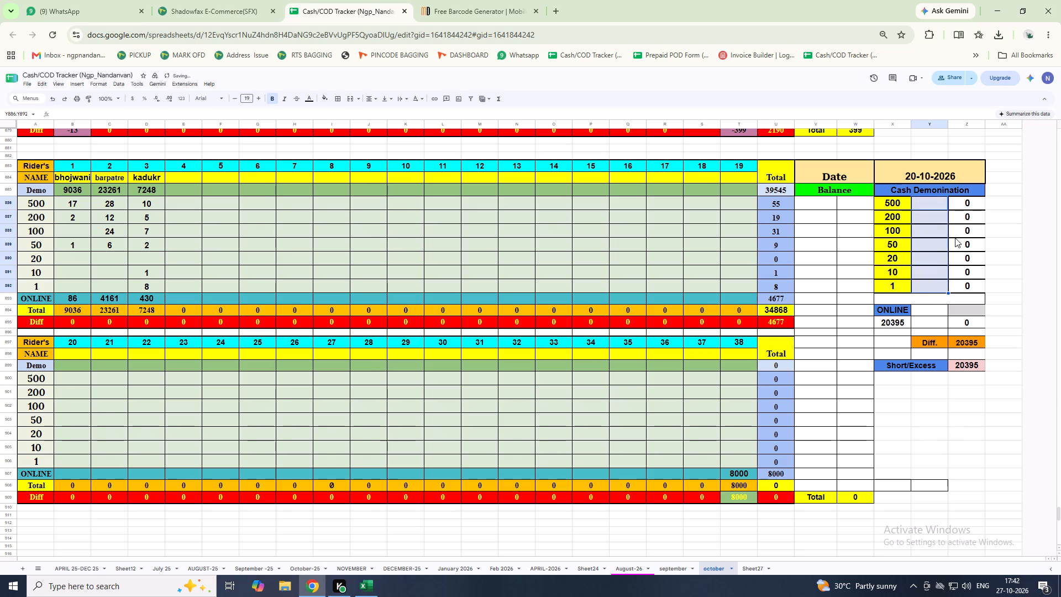
Clear the ONLINE amount in the rider 38 column.
left_click(743, 470)
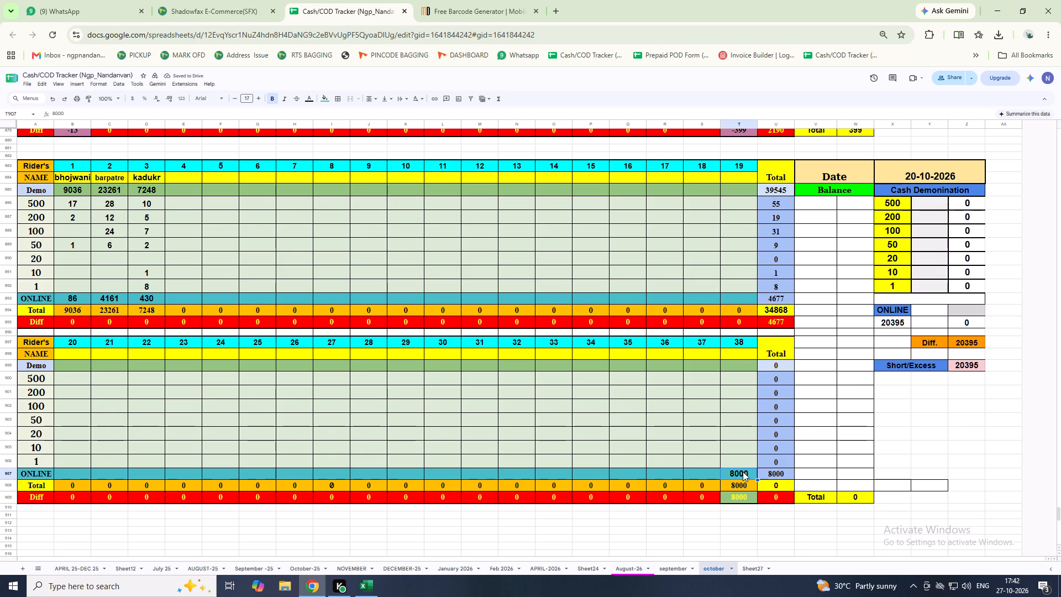
key("Delete")
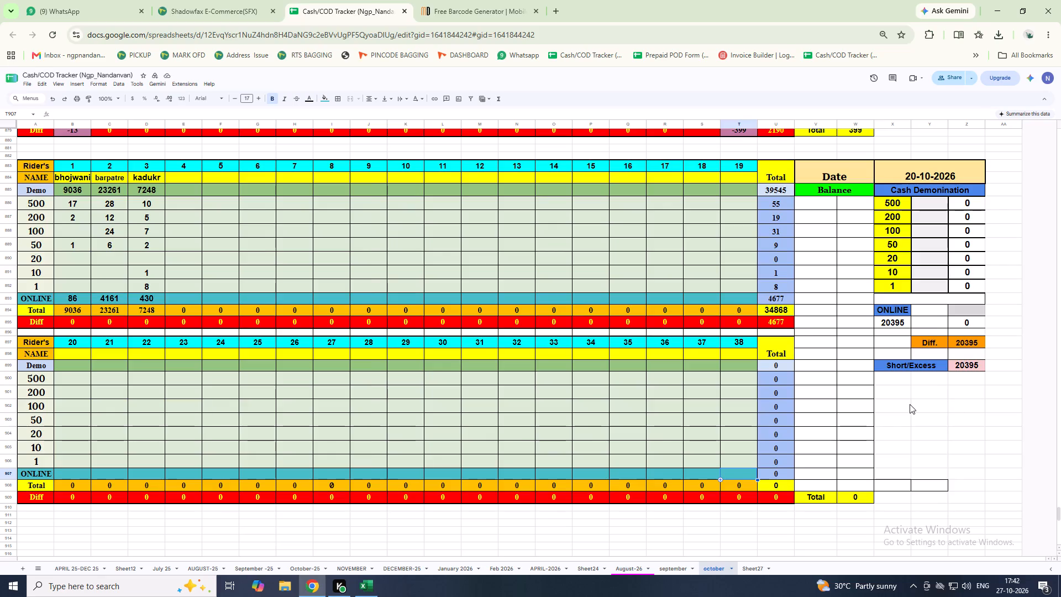
left_click(240, 12)
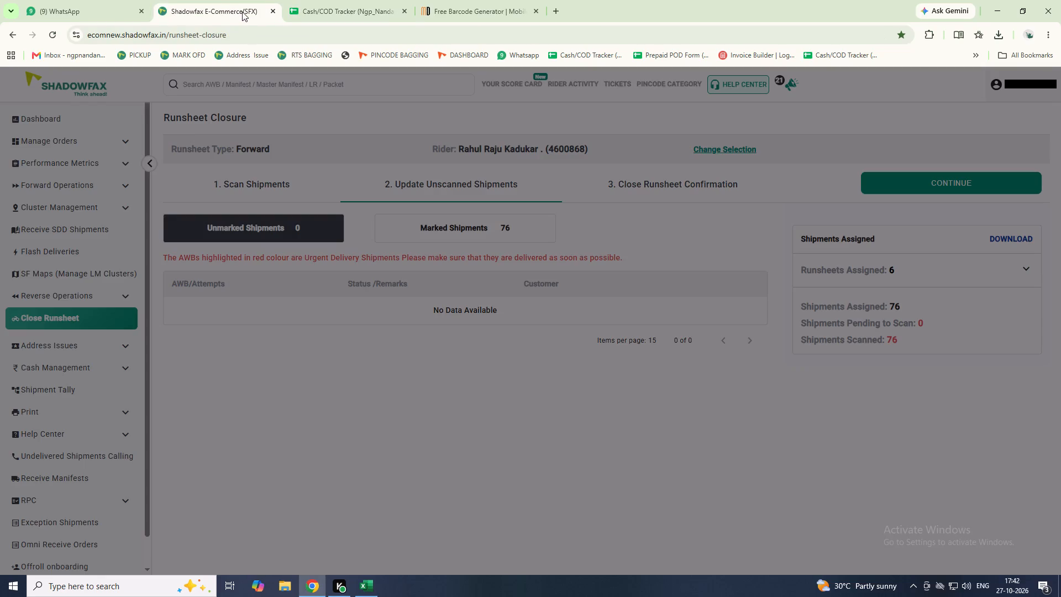
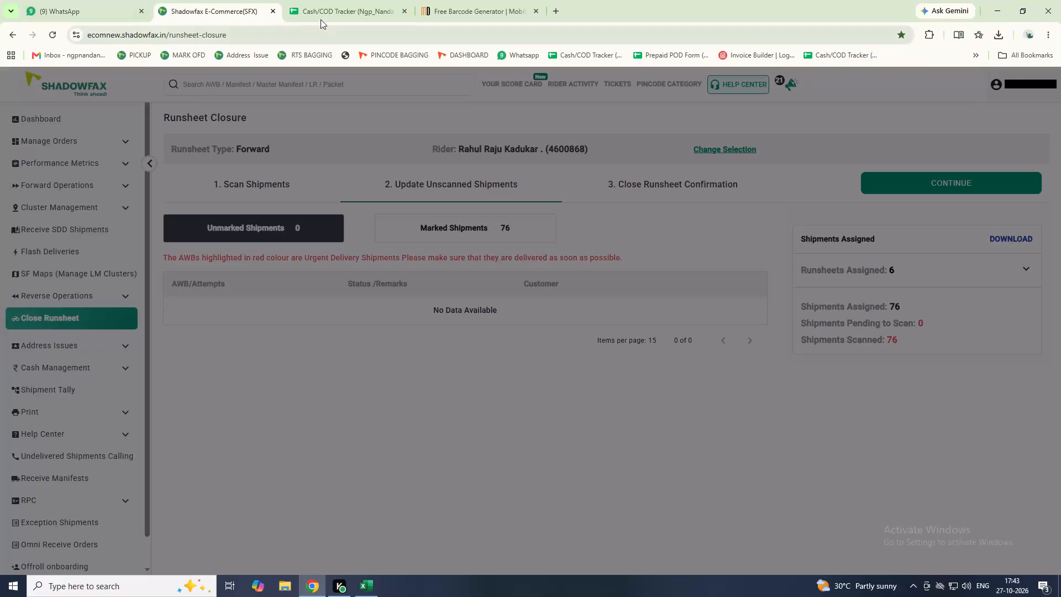
Review the 20-10-2026 block in the Cash/COD Tracker spreadsheet and compare its layout and entries with the 26-10-2026 block above.
left_click(324, 5)
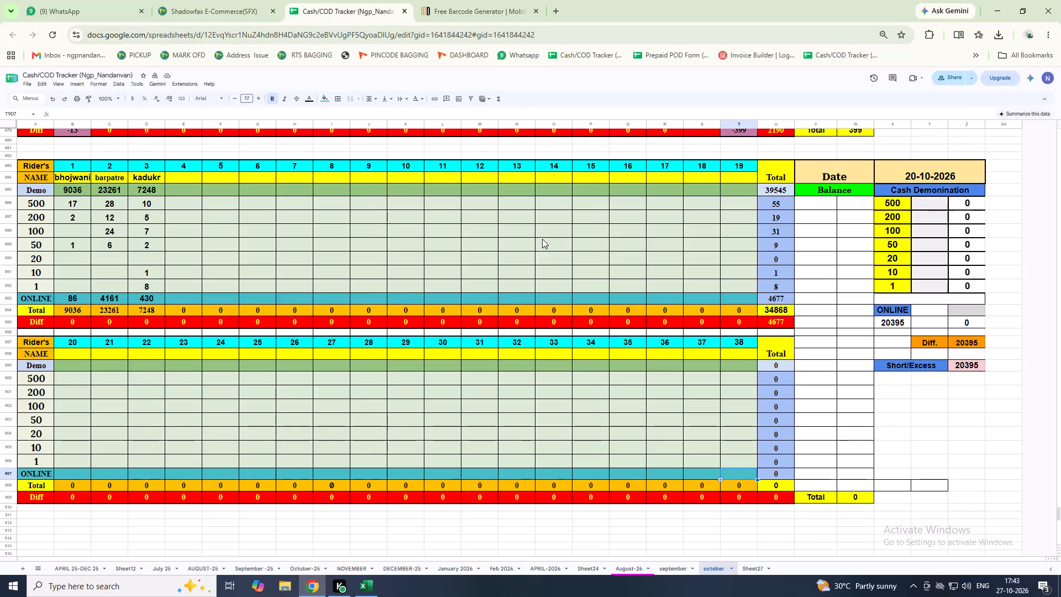
scroll(966, 418, "up", 7)
scroll(971, 413, "down", 8)
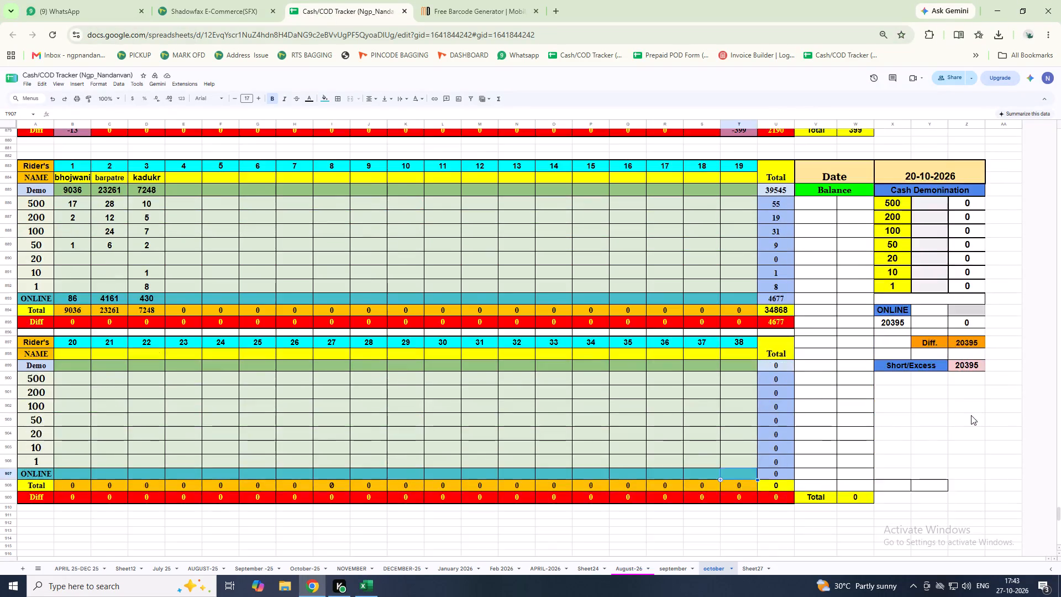
scroll(971, 415, "down", 3)
scroll(954, 419, "up", 6)
left_click(957, 381)
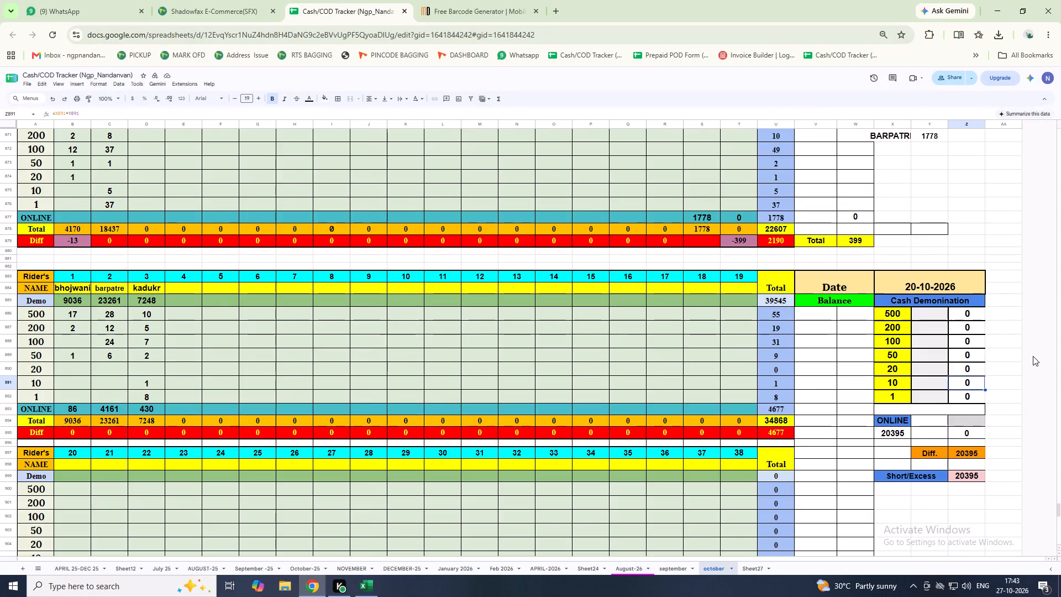
key("Right")
key("Right")
key("Right")
key("Right")
key("Right")
key("Right")
scroll(1011, 354, "up", 2)
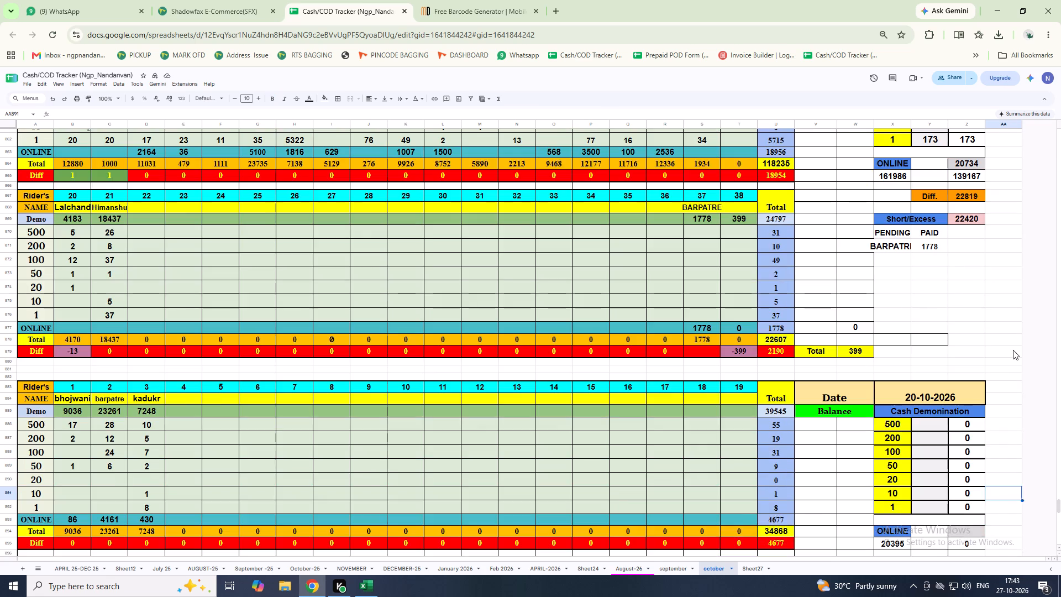
scroll(1011, 350, "up", 6)
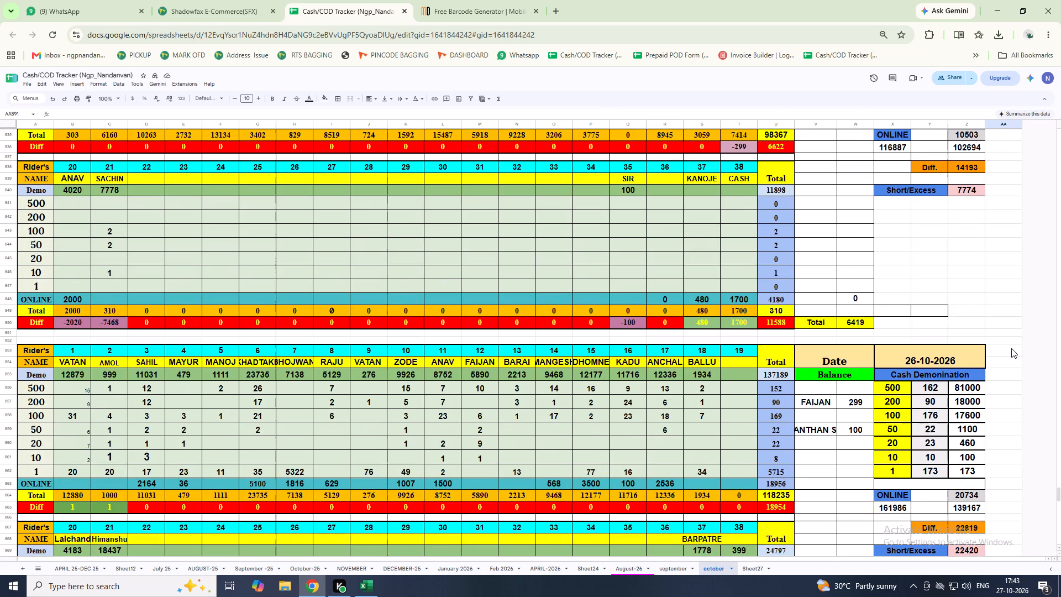
scroll(1011, 348, "down", 9)
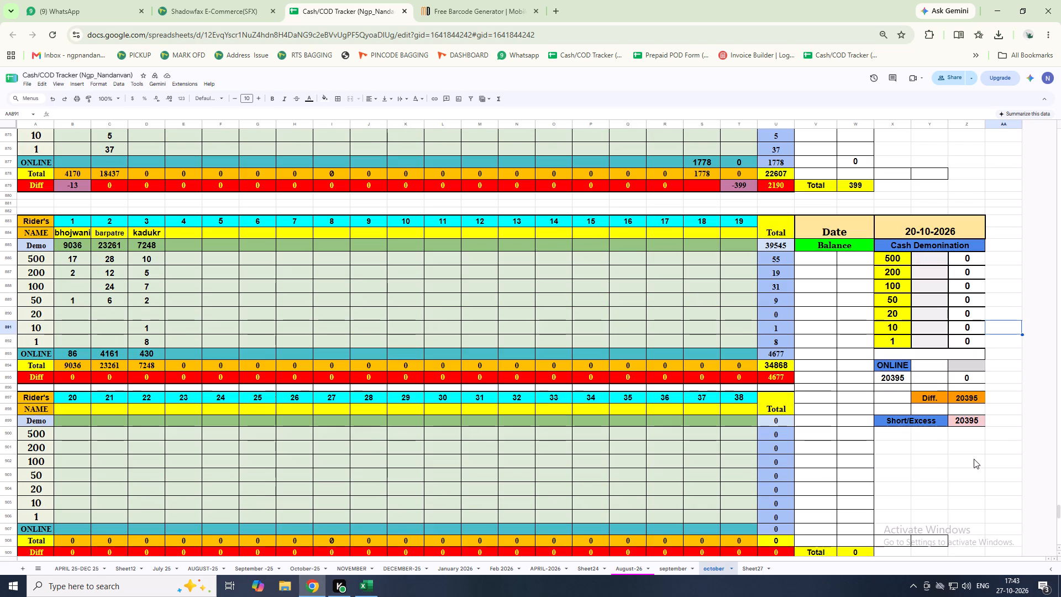
scroll(975, 416, "up", 3)
scroll(881, 412, "up", 1)
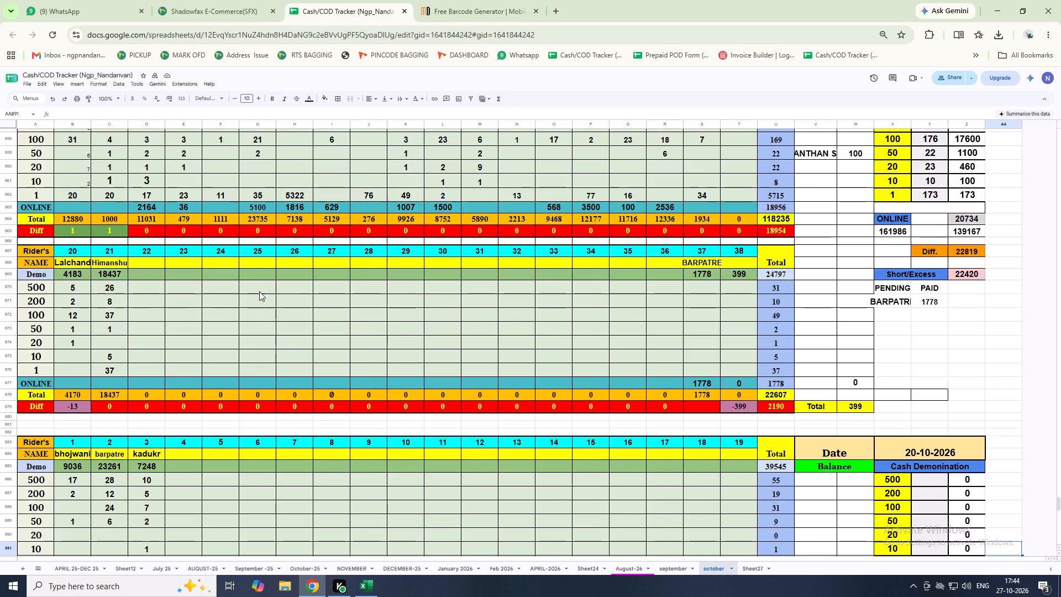
scroll(543, 218, "up", 2)
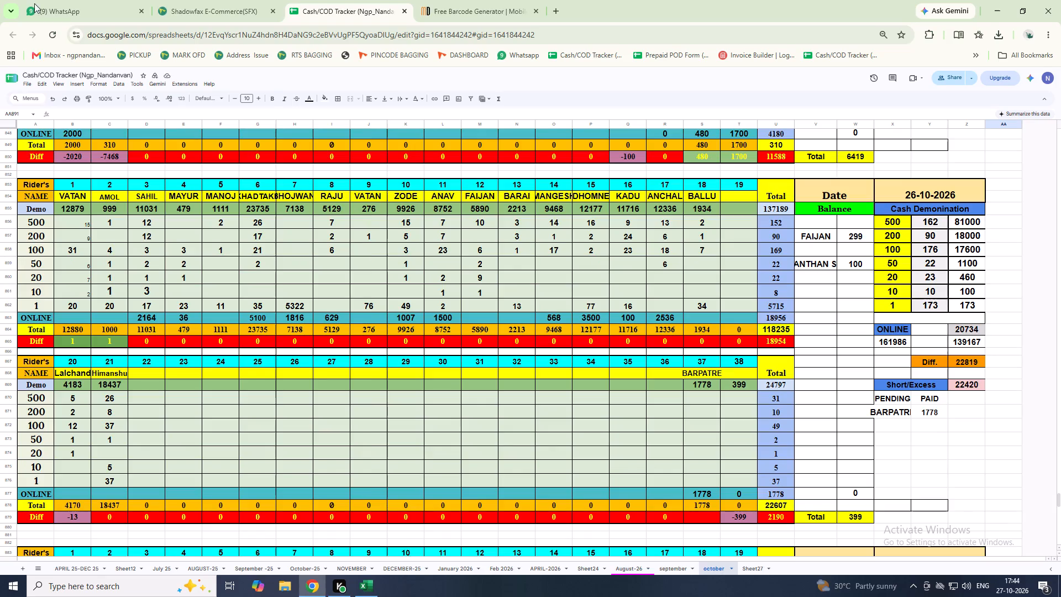
Switch back to the Shadowfax Runsheet Closure page.
left_click(218, 2)
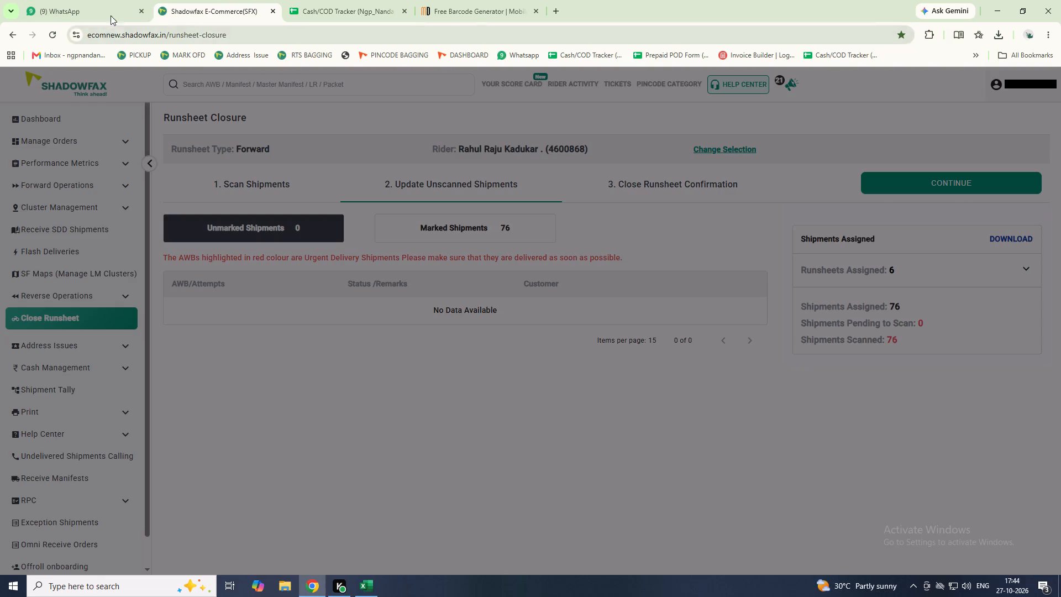